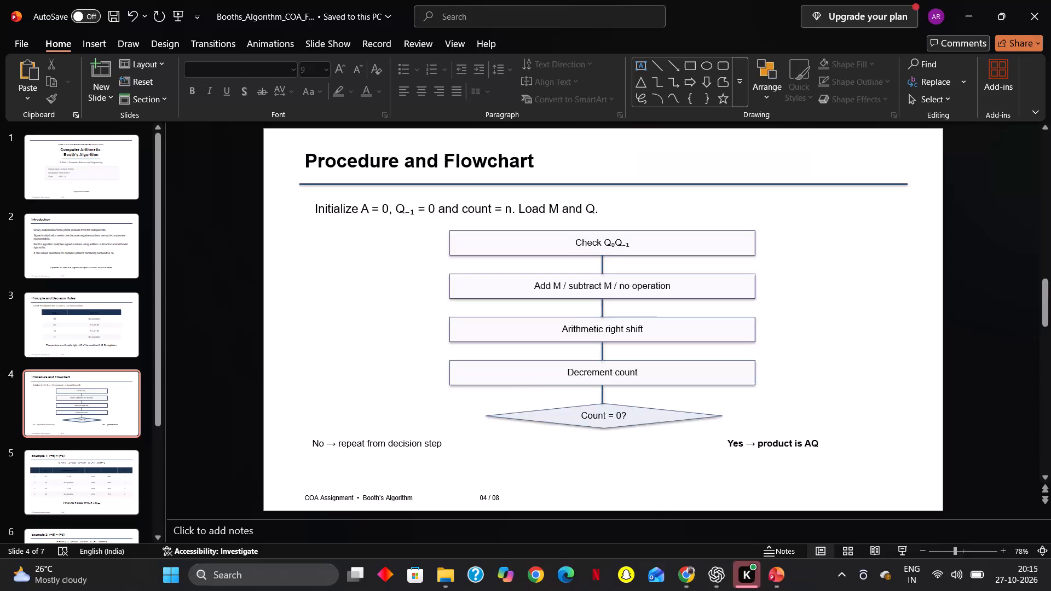
Review the slides from Example 1 through the conclusion and look over the deck's slide thumbnails.
key(Down)
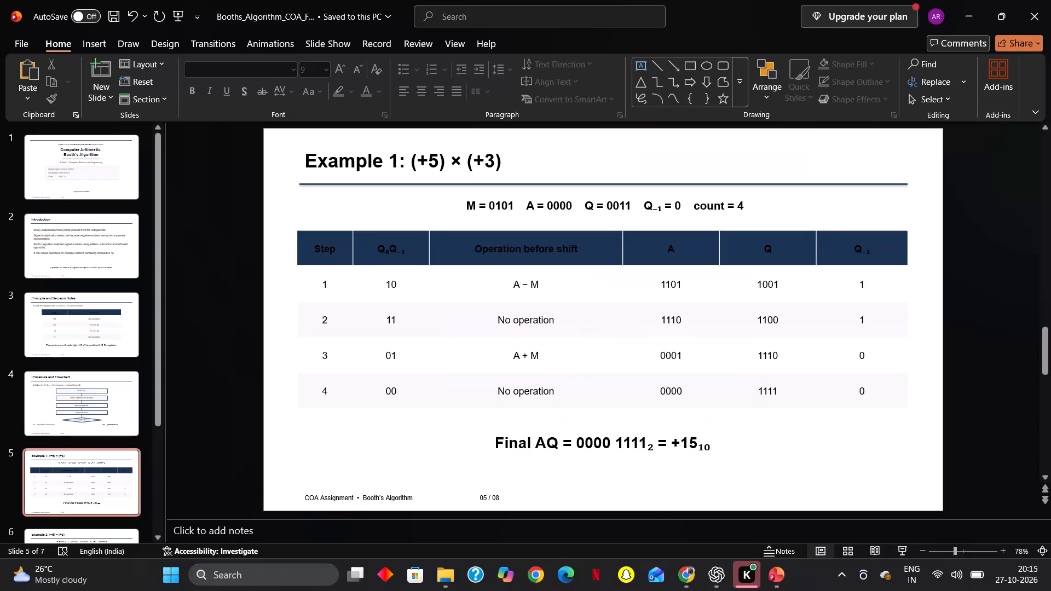
key(Down)
key(Down)
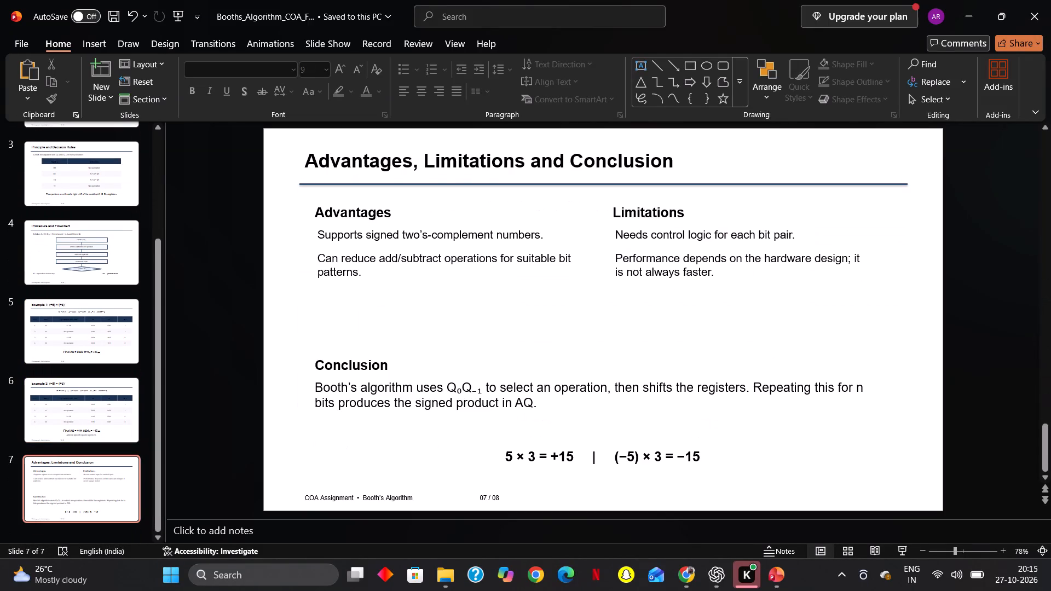
key(Down)
key(Down)
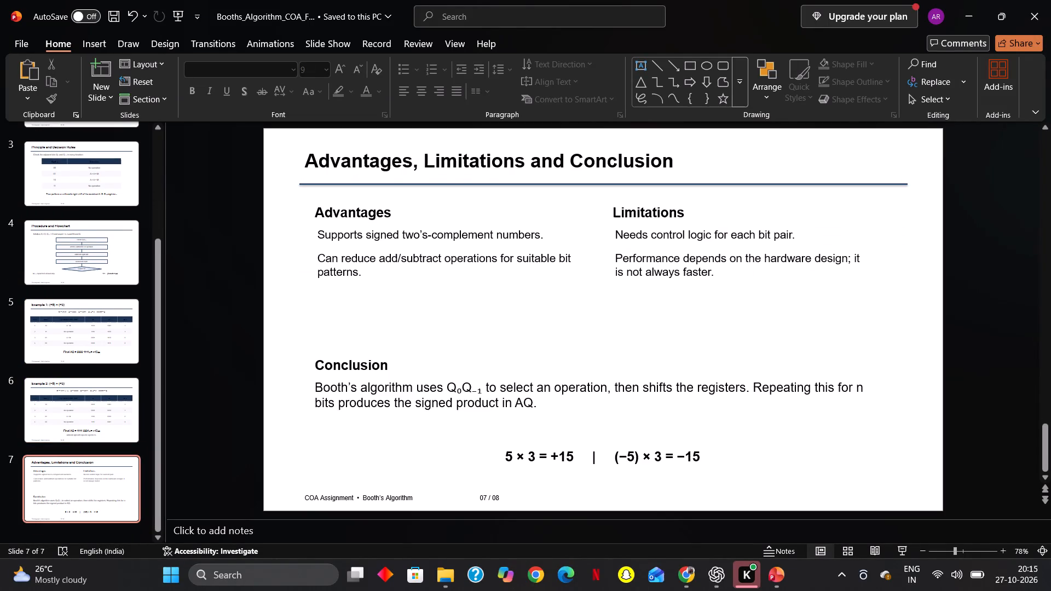
key(Up)
key(Down)
key(Down)
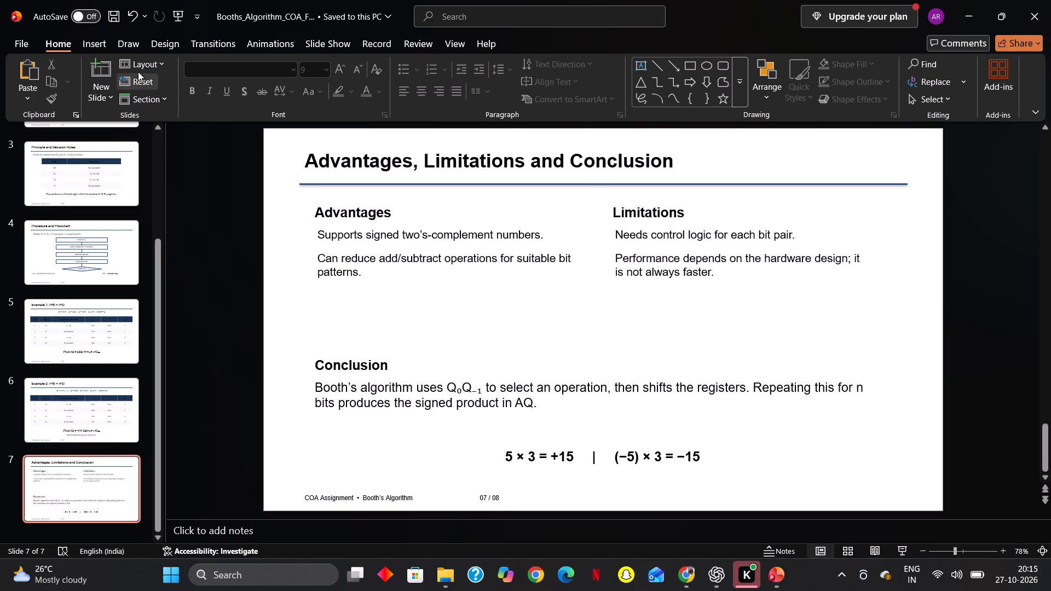
scroll(62, 306, up, 8)
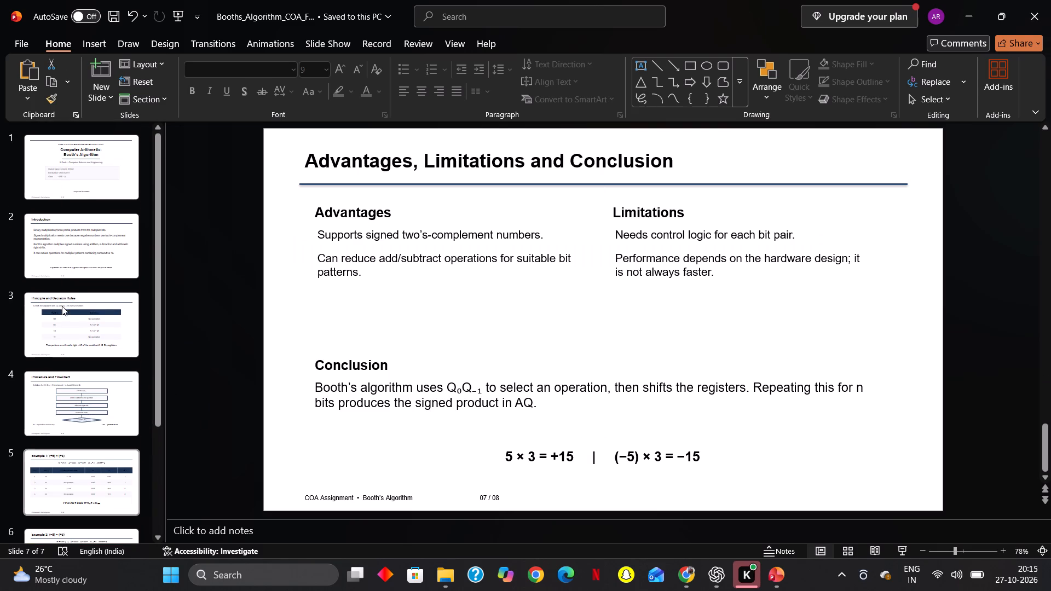
scroll(65, 289, up, 17)
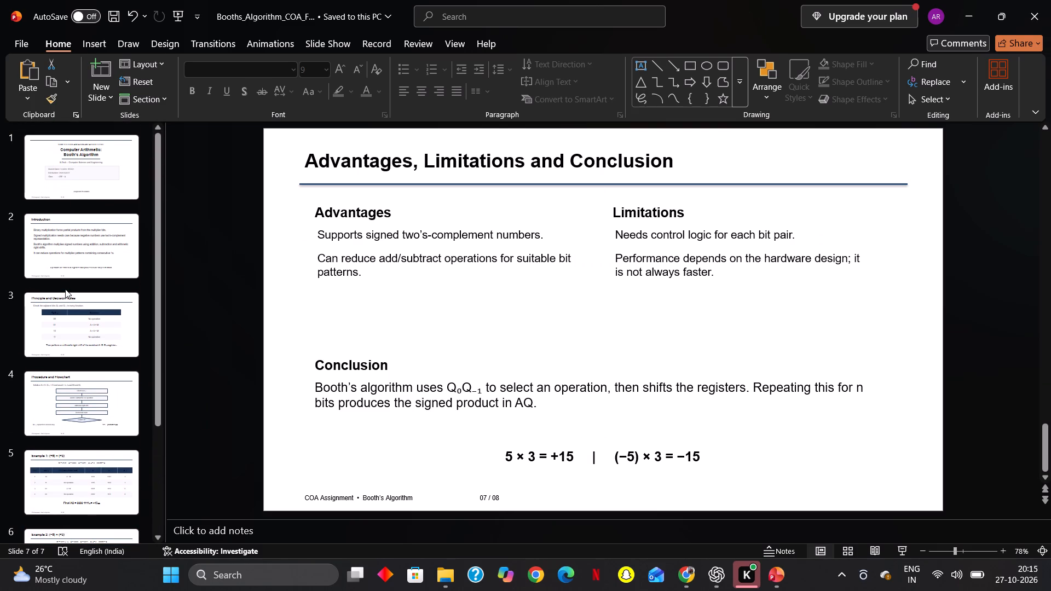
scroll(65, 289, up, 2)
scroll(107, 258, down, 8)
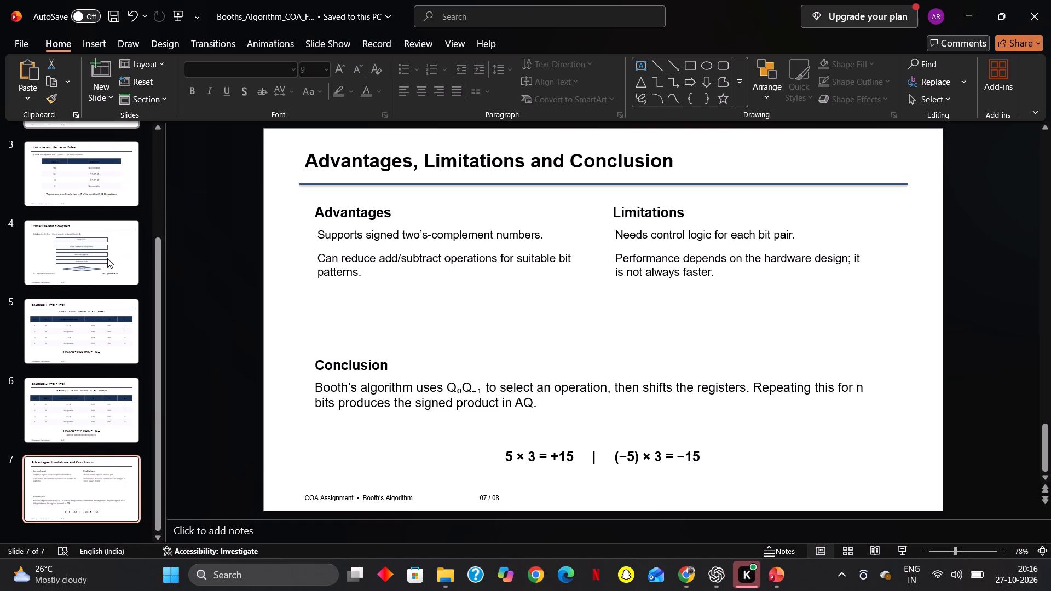
Add a new blank slide after slide 7, Advantages, Limitations and Conclusion.
click(101, 77)
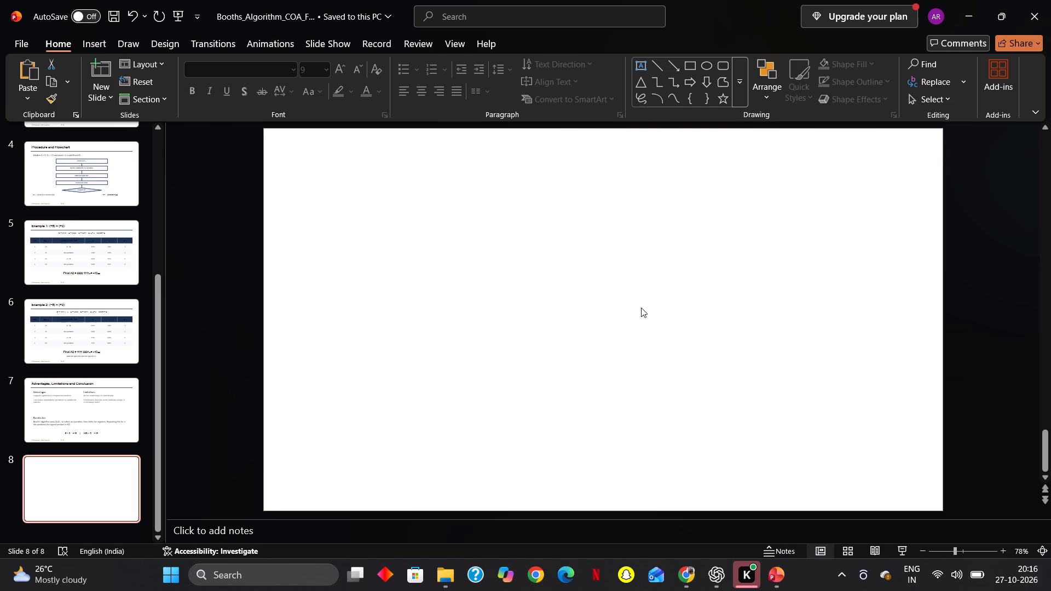
On slide 5, add a space before the colon so the title reads "Example 1 : (+5) × (+3)".
click(93, 286)
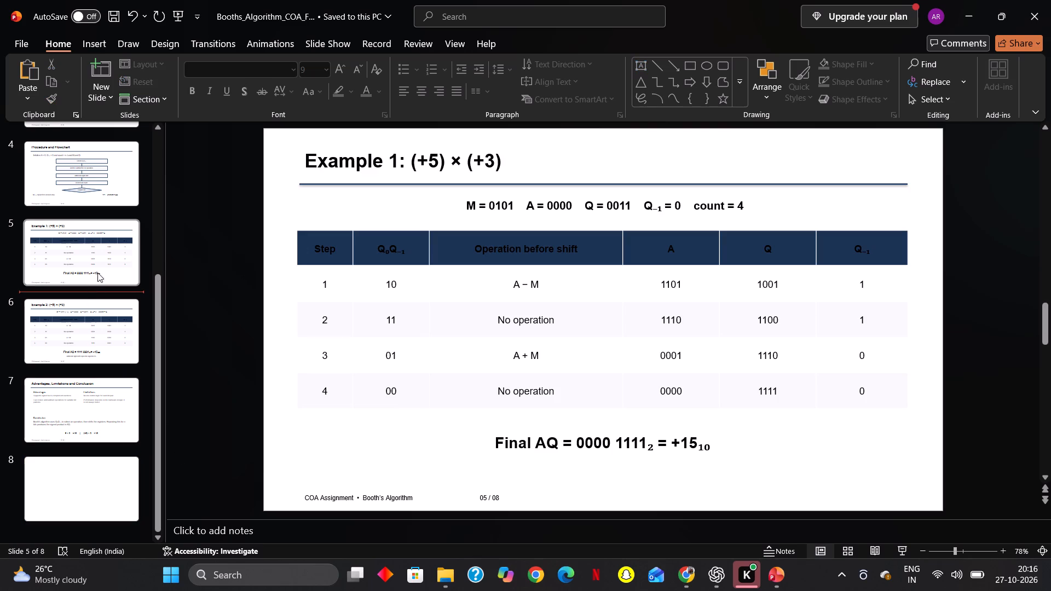
click(220, 297)
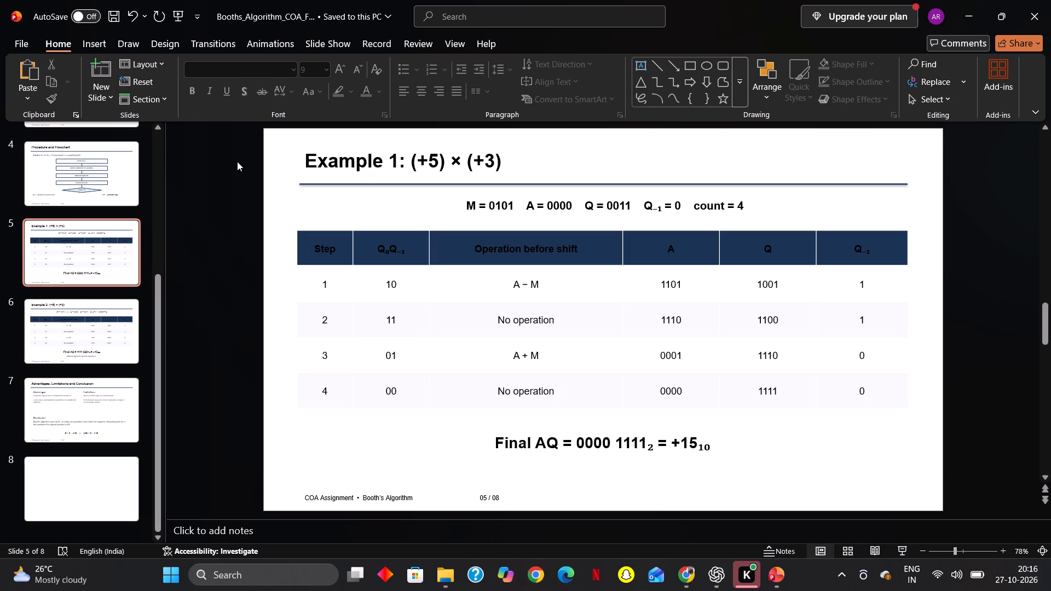
click(180, 215)
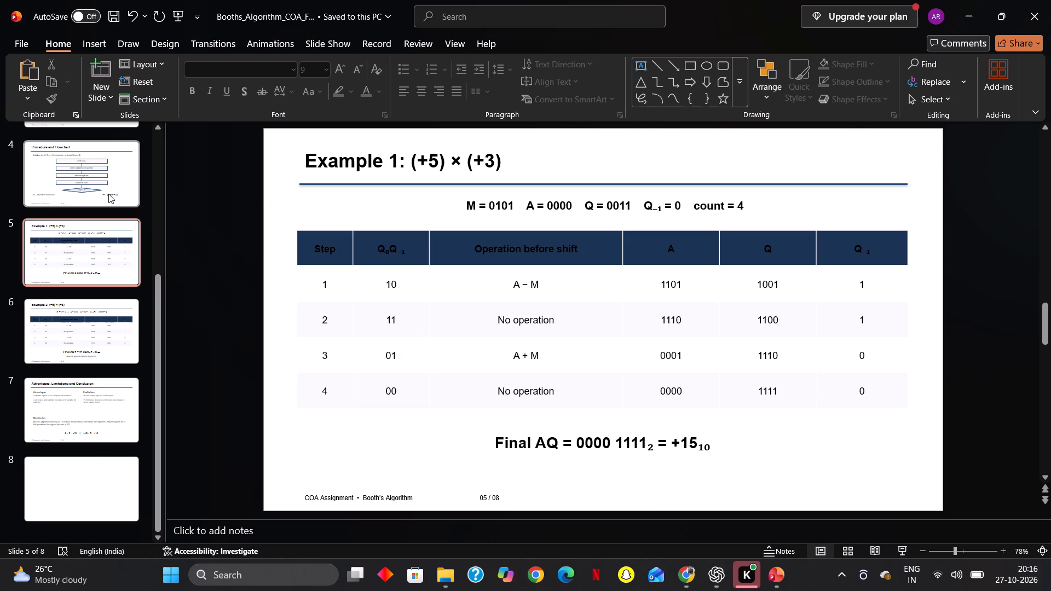
scroll(108, 194, up, 10)
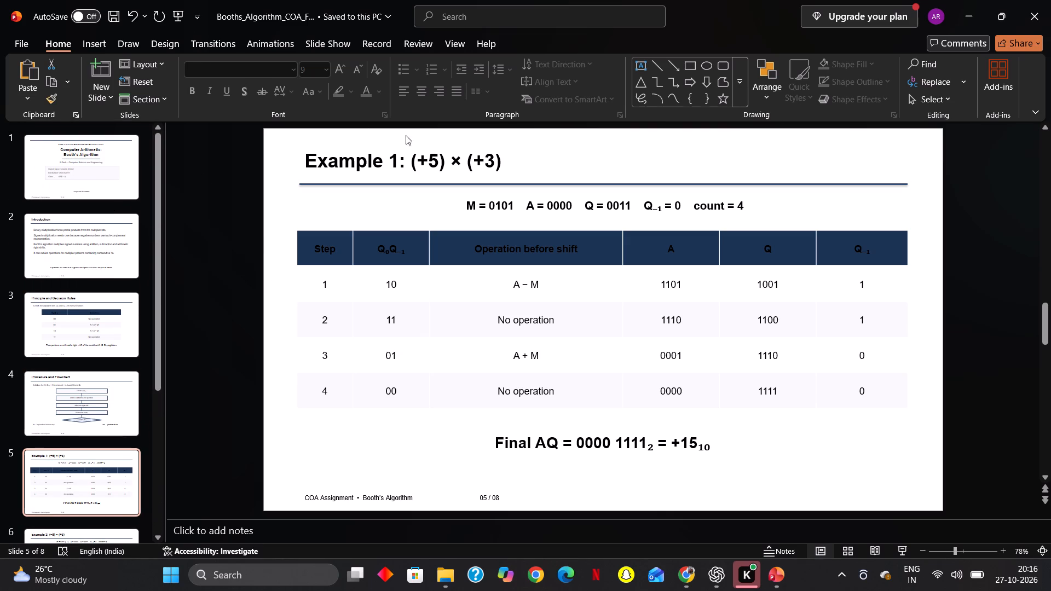
click(402, 157)
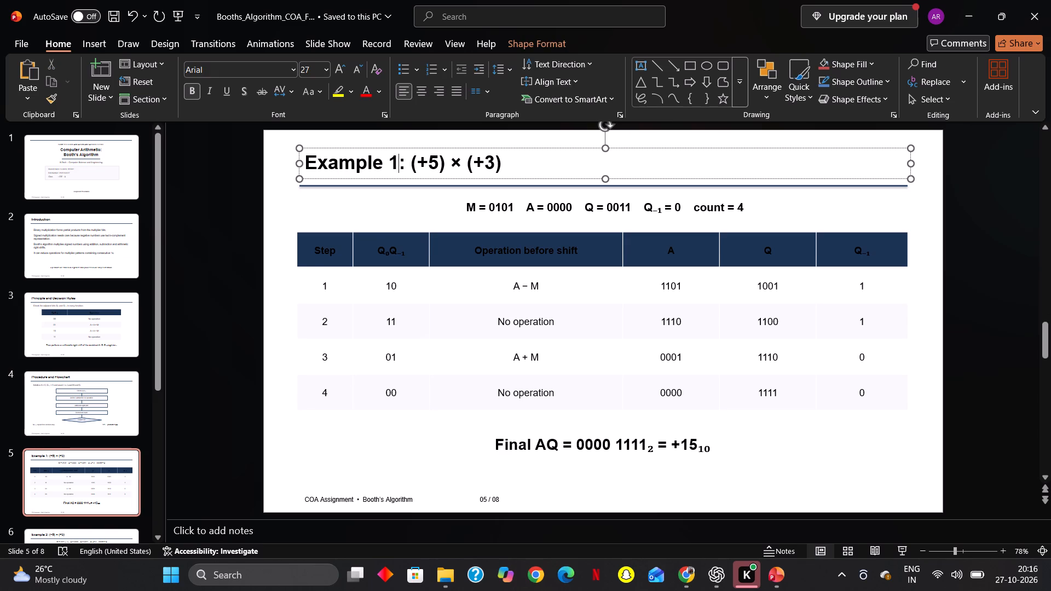
key(BackSpace)
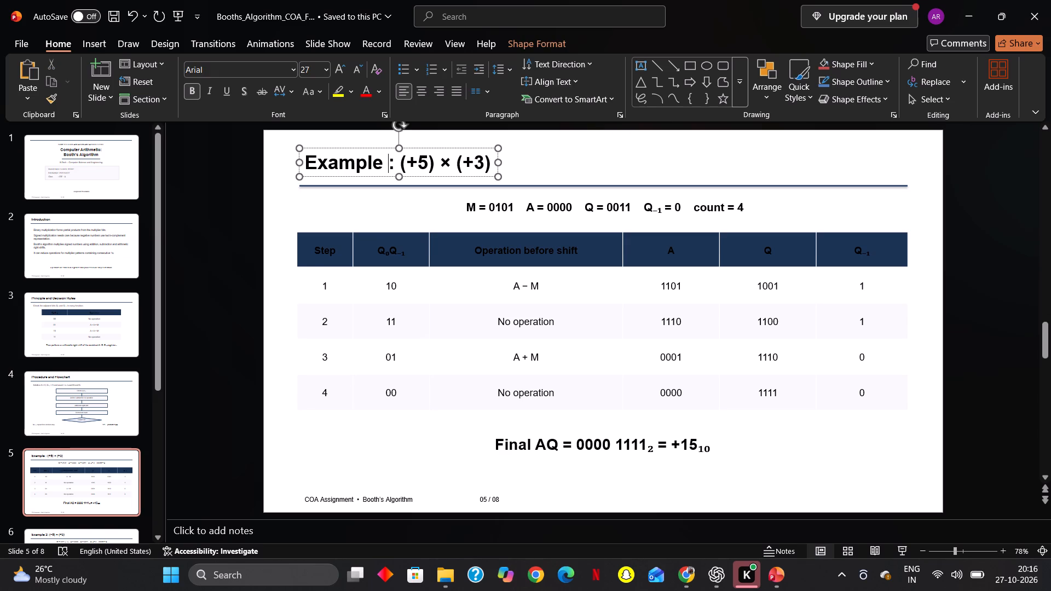
key(1)
key(space)
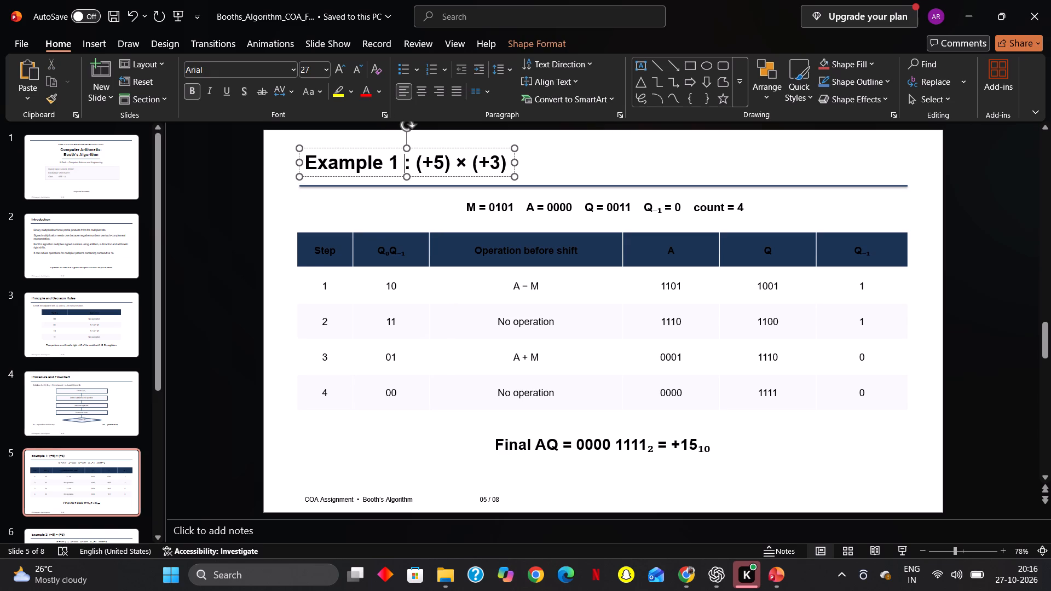
click(207, 182)
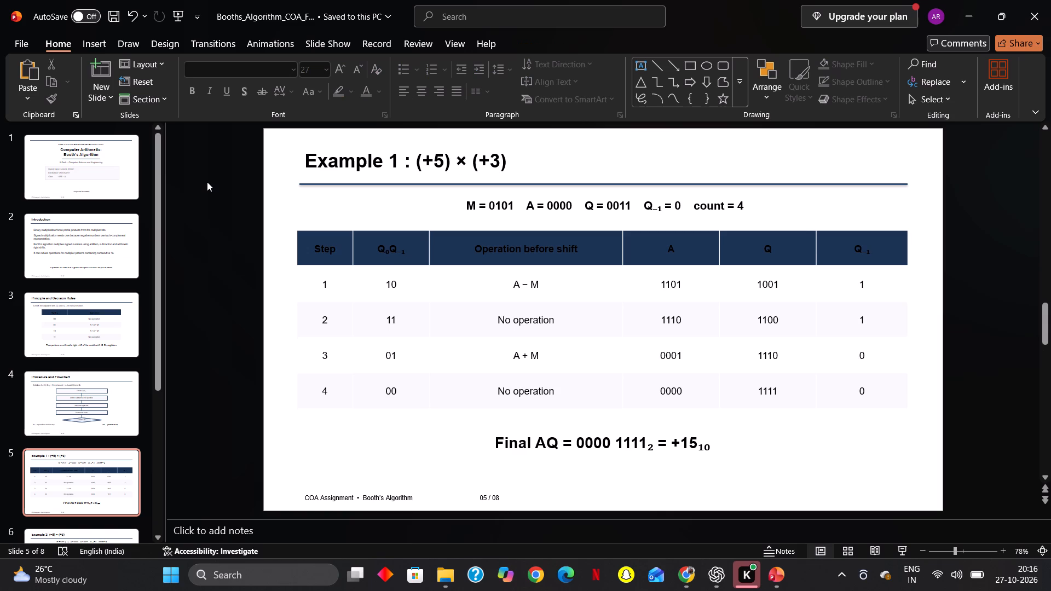
Insert a text box near the middle of blank slide 8 containing "THANK YOU !".
scroll(86, 216, down, 4)
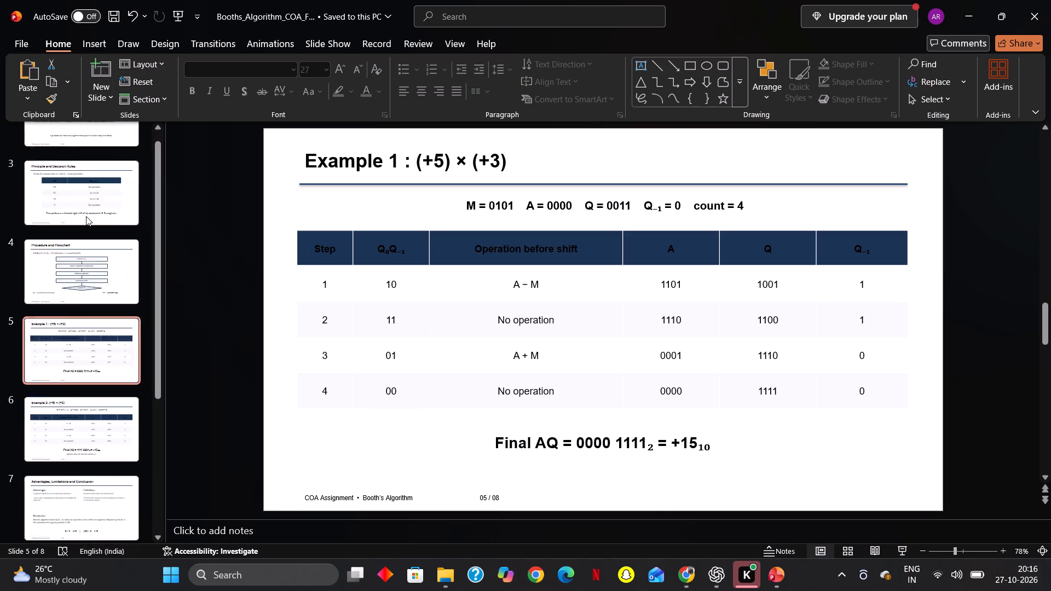
scroll(86, 216, down, 4)
click(90, 401)
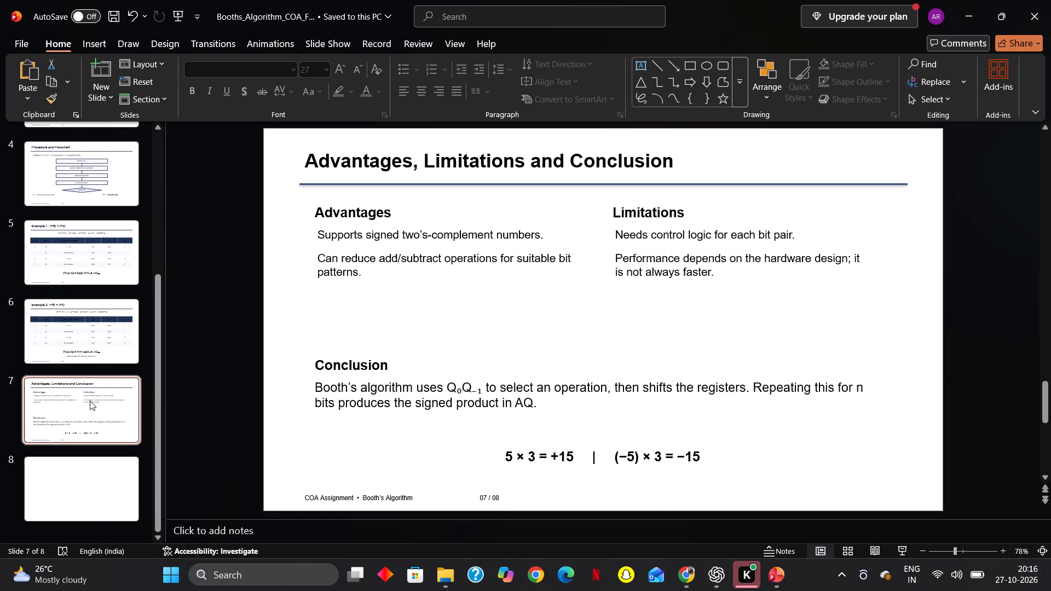
click(107, 463)
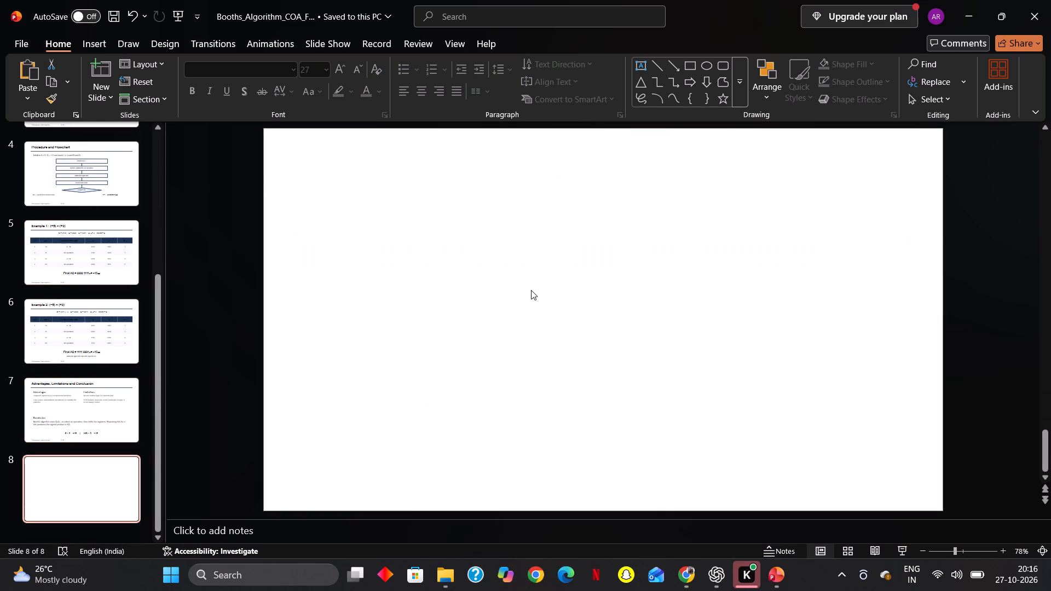
click(530, 288)
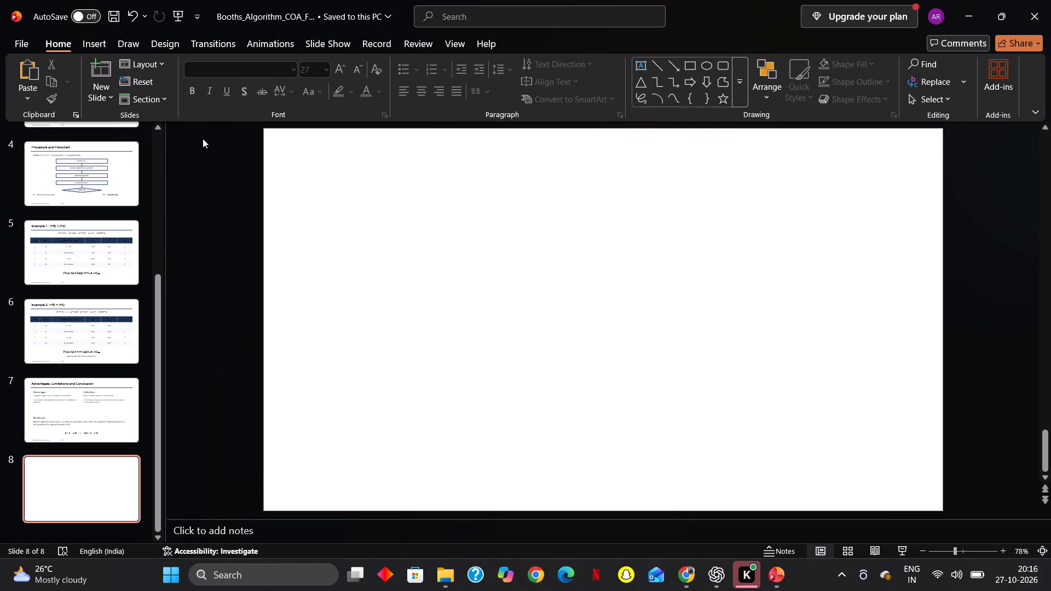
click(97, 45)
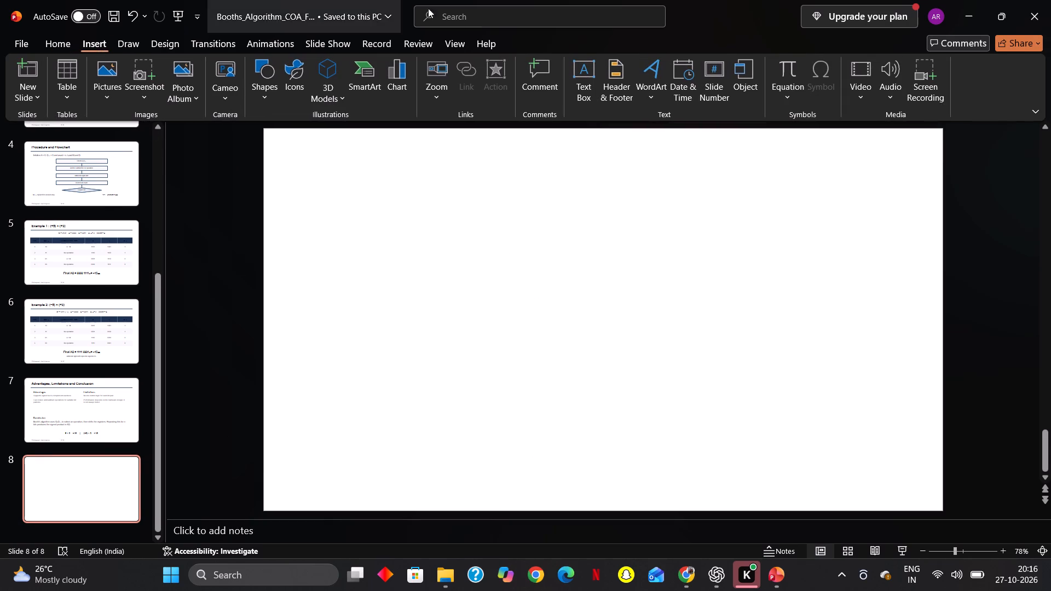
click(588, 82)
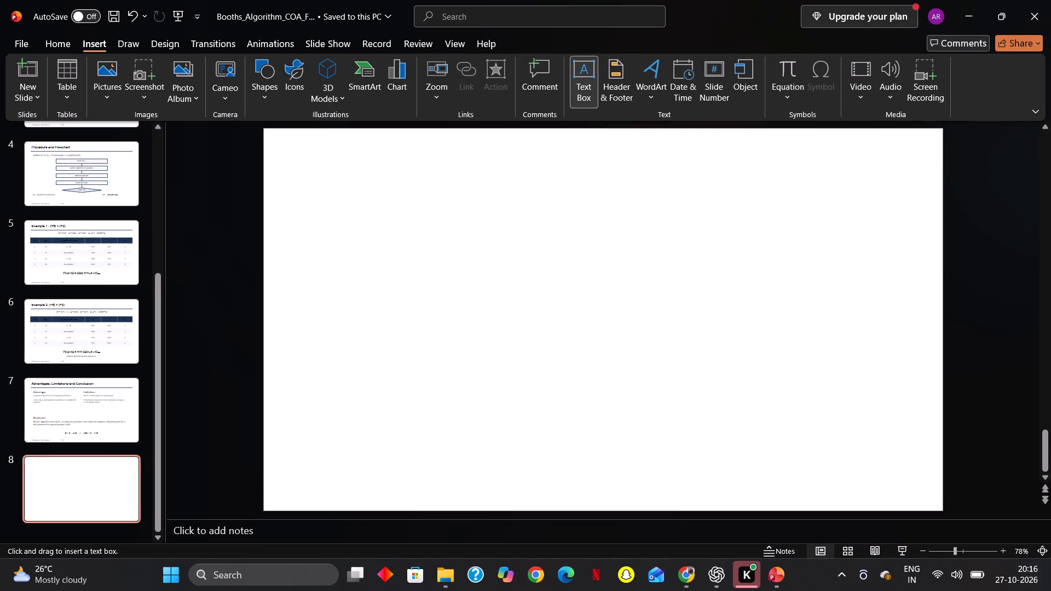
click(498, 297)
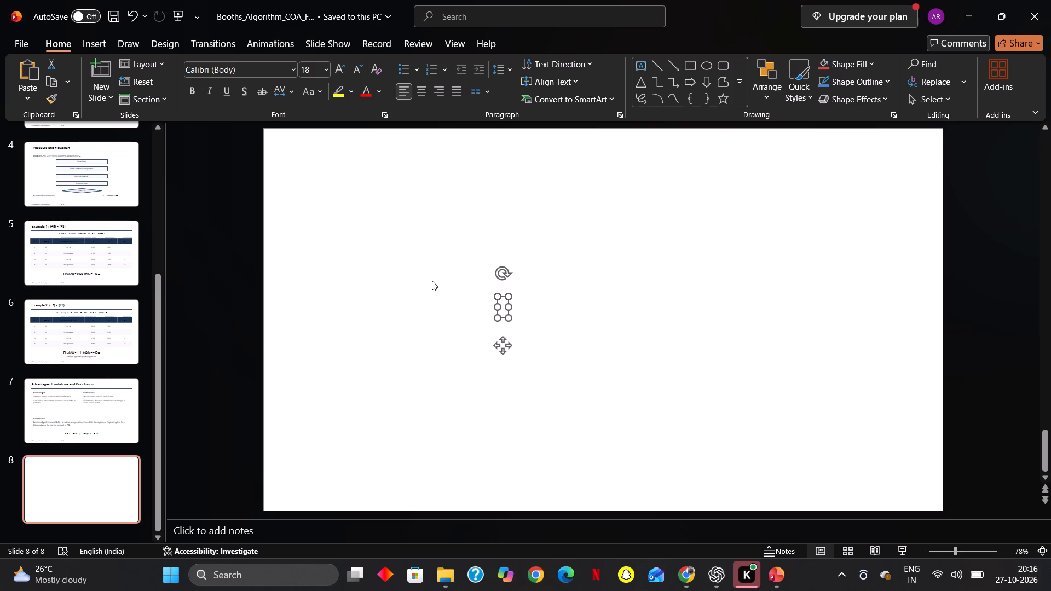
text(THANK YOUUU)
key(BackSpace)
key(BackSpace)
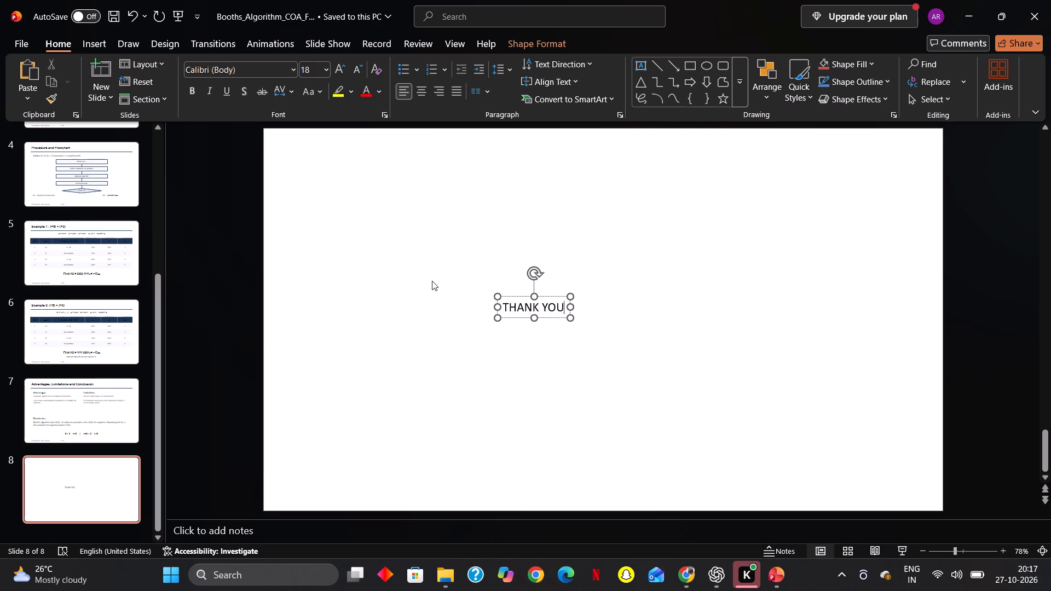
key(space)
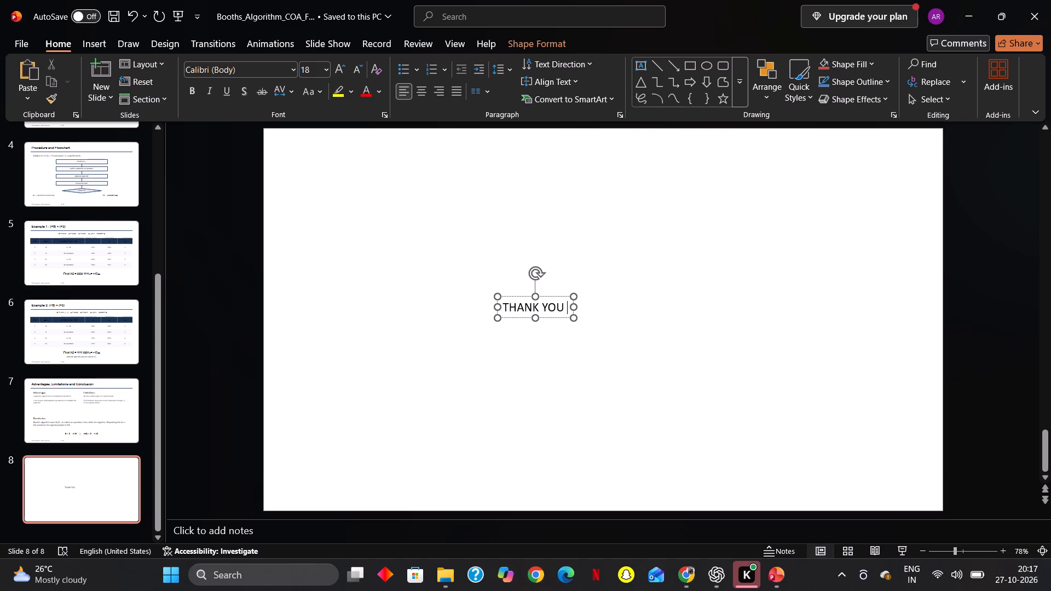
key(shift+exclam)
key(space)
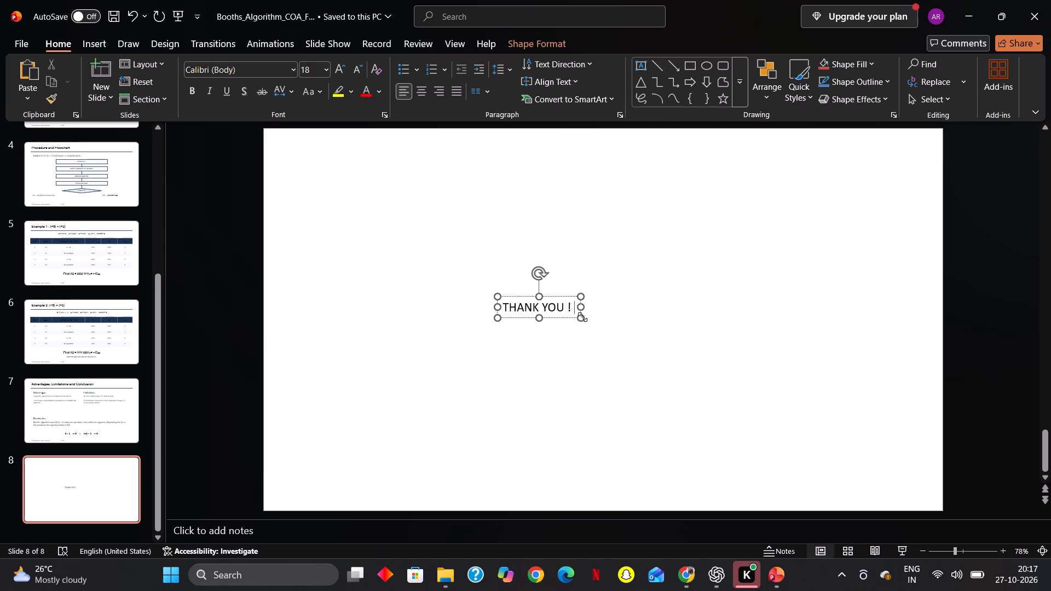
Format the "THANK YOU !" text as 40 pt Arial Black and widen its box so the text fits on one line.
drag(581, 322, 688, 349)
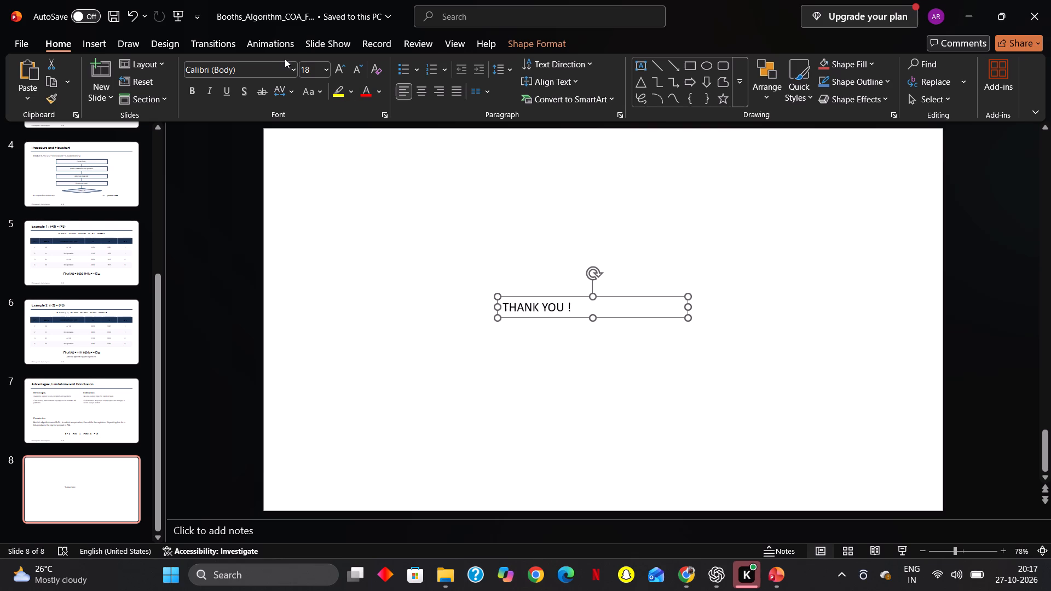
click(323, 72)
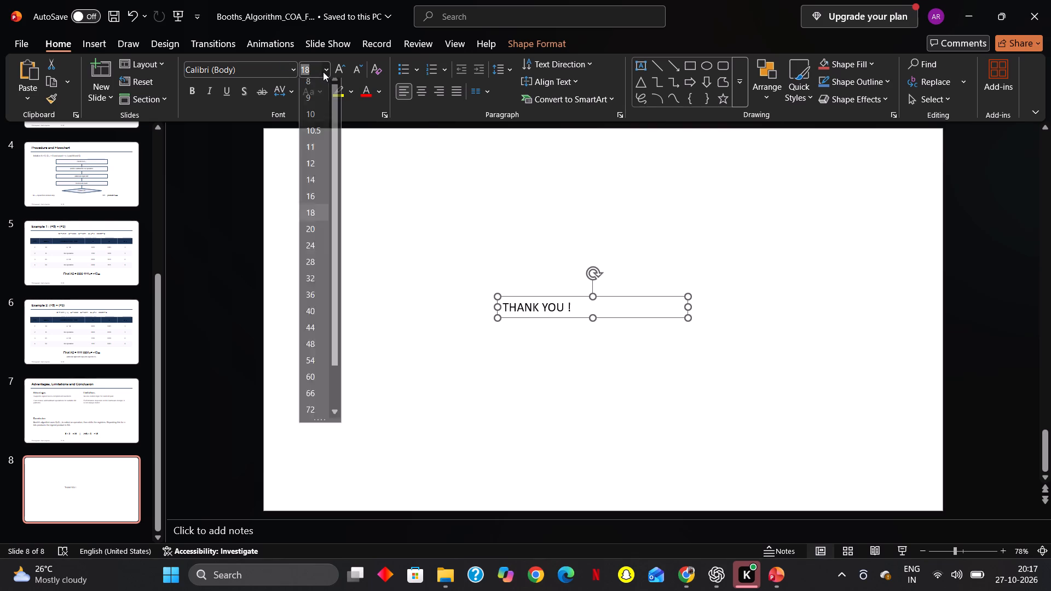
click(315, 325)
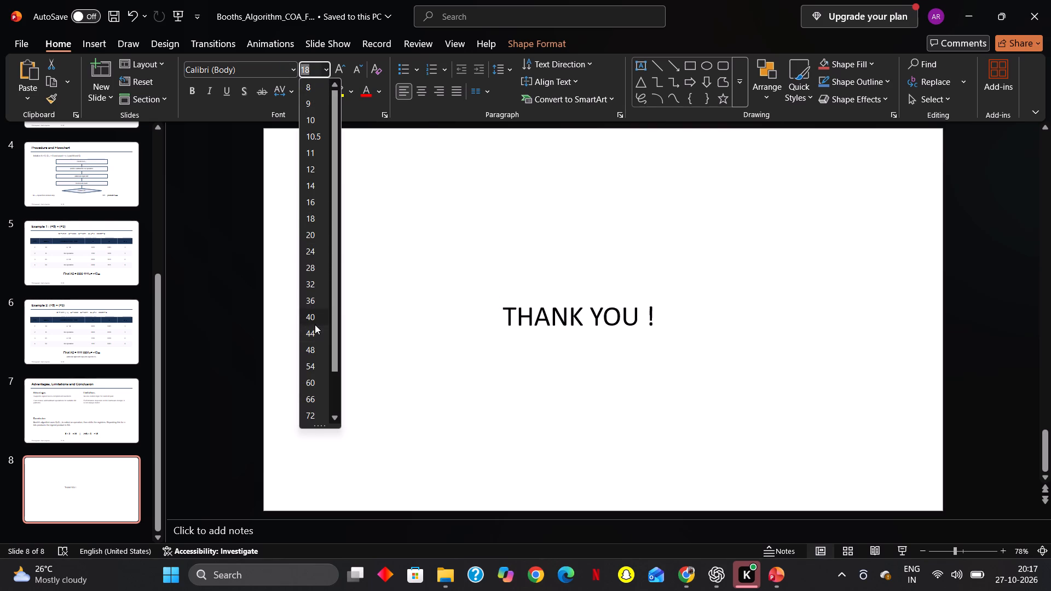
click(291, 73)
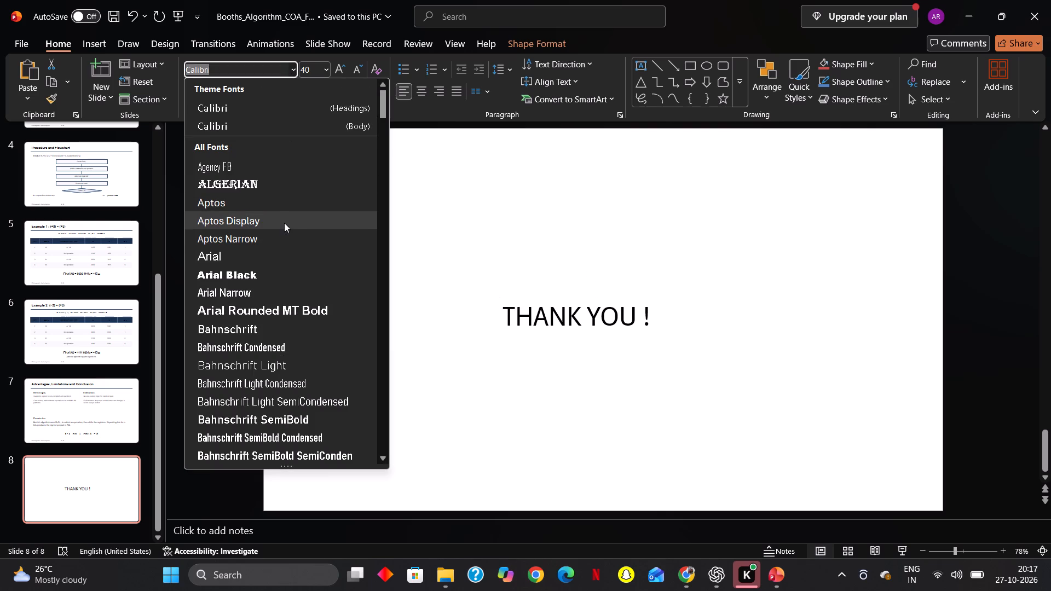
click(277, 275)
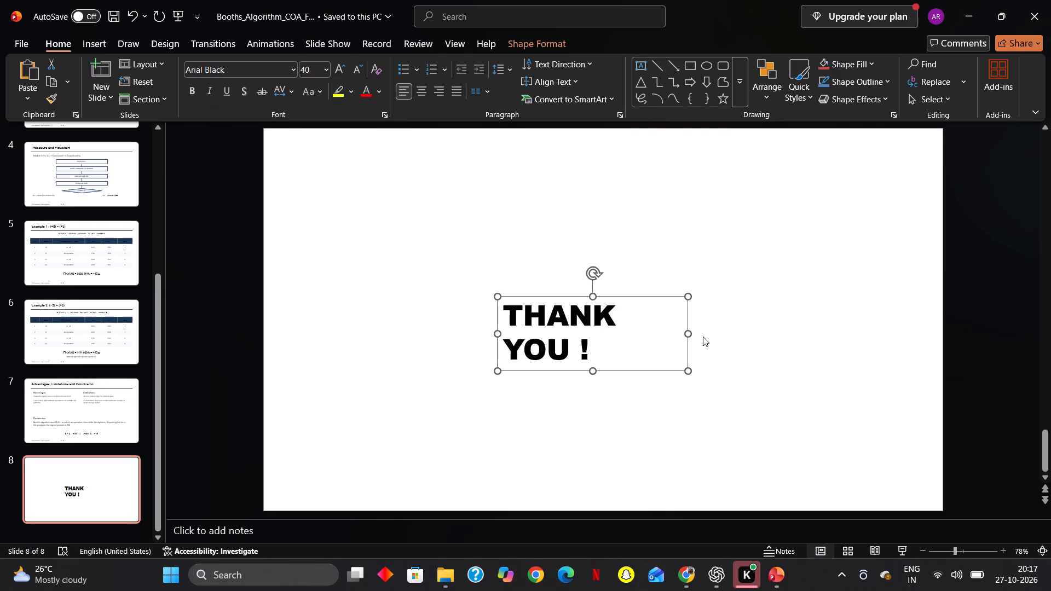
drag(688, 333, 727, 322)
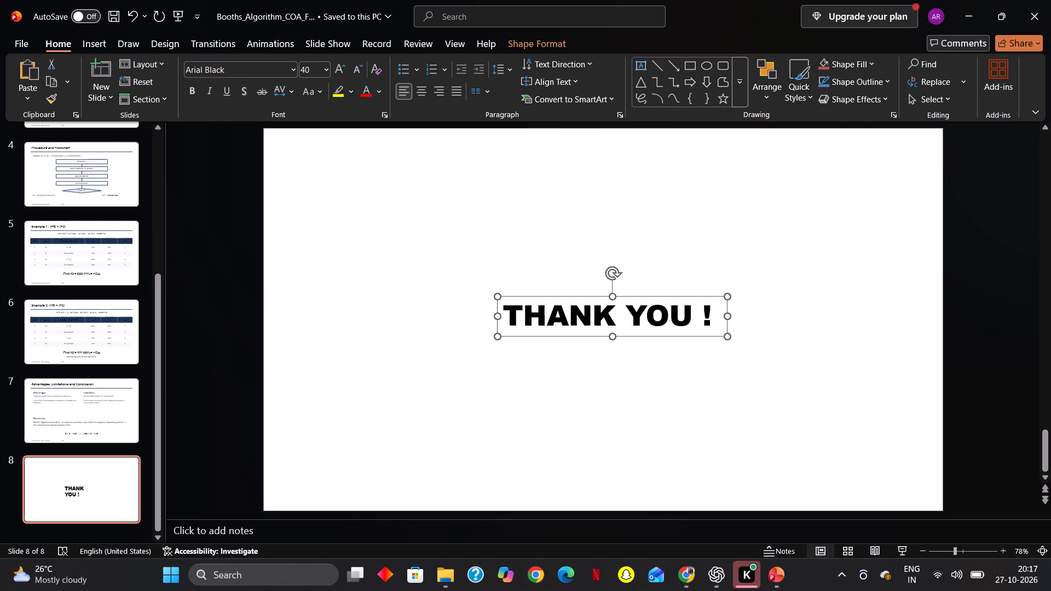
click(998, 266)
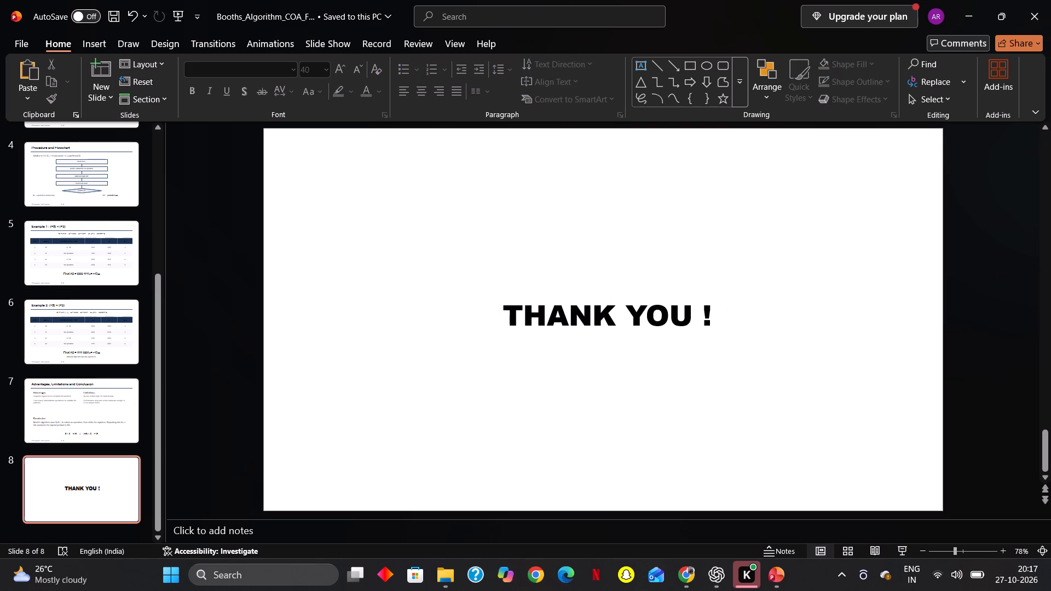
Move the "THANK YOU !" text box slightly so it is centred horizontally on the slide.
click(693, 322)
drag(711, 337, 698, 337)
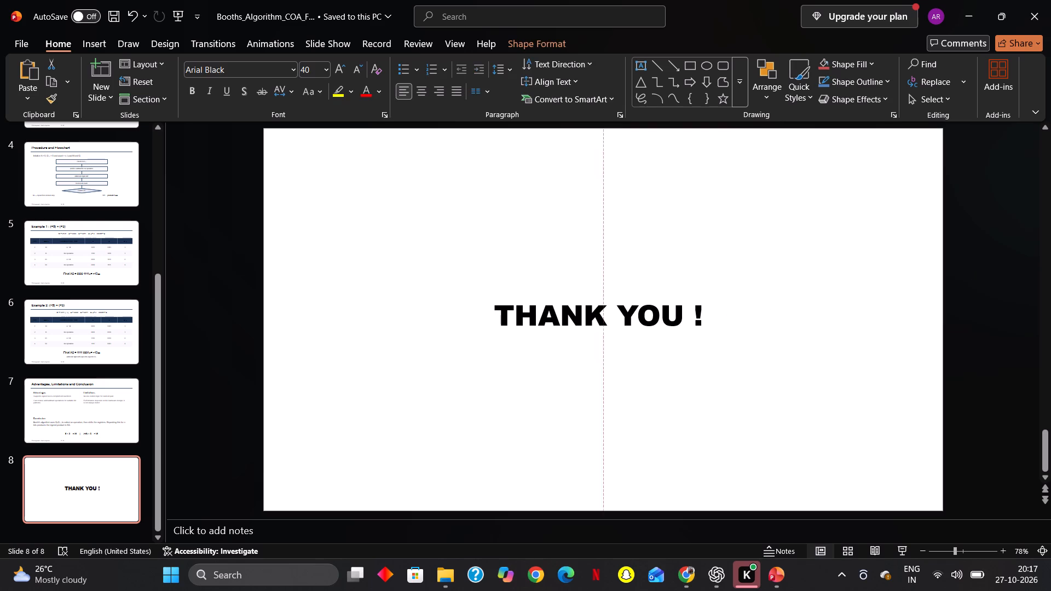
On slide 8, move the "THANK YOU !" text box slightly higher while keeping it centred horizontally.
drag(698, 337, 697, 334)
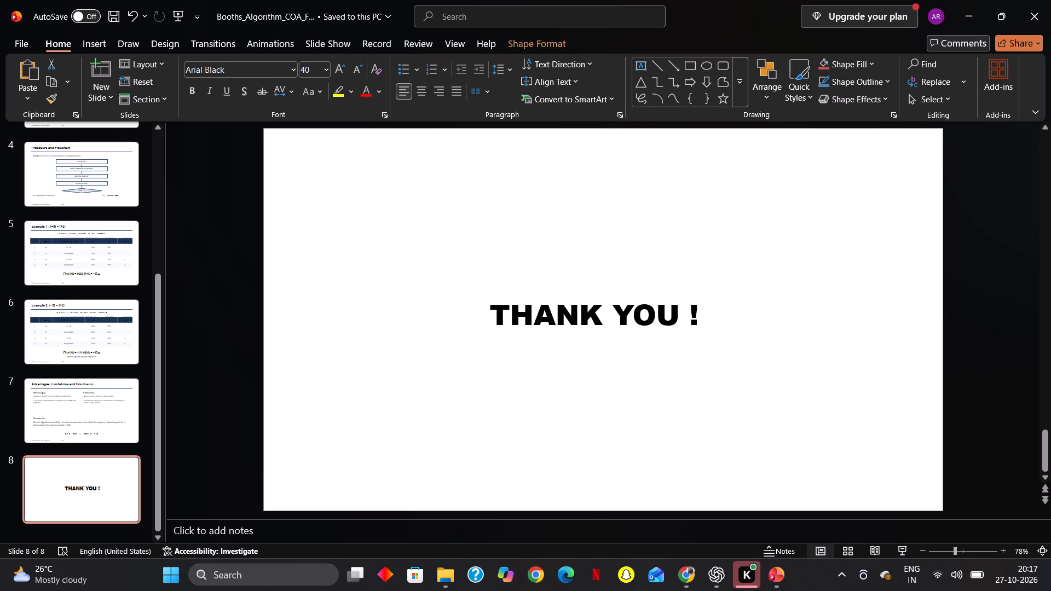
drag(697, 334, 700, 331)
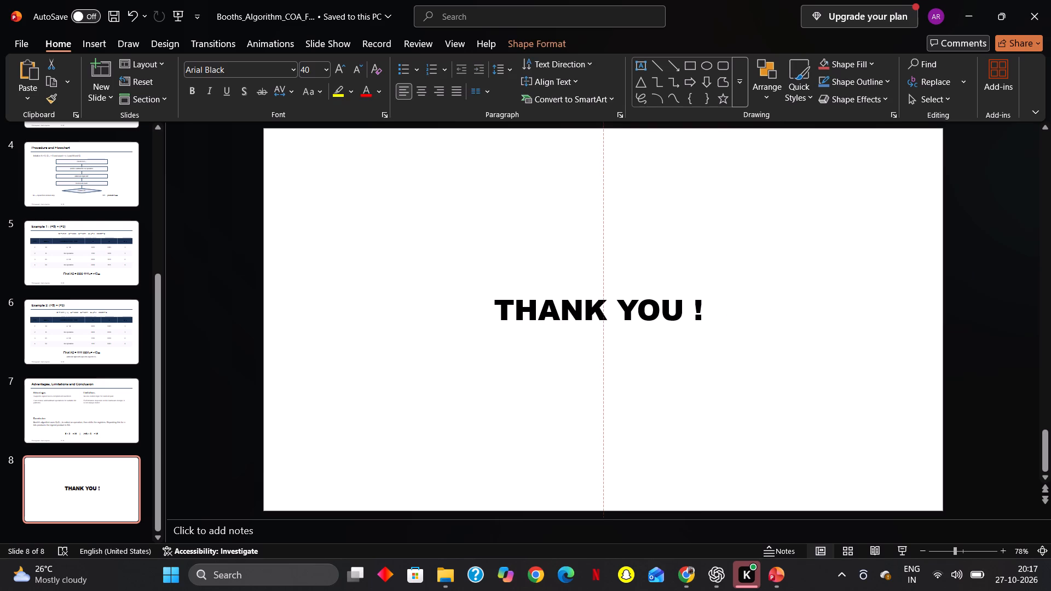
drag(700, 331, 698, 329)
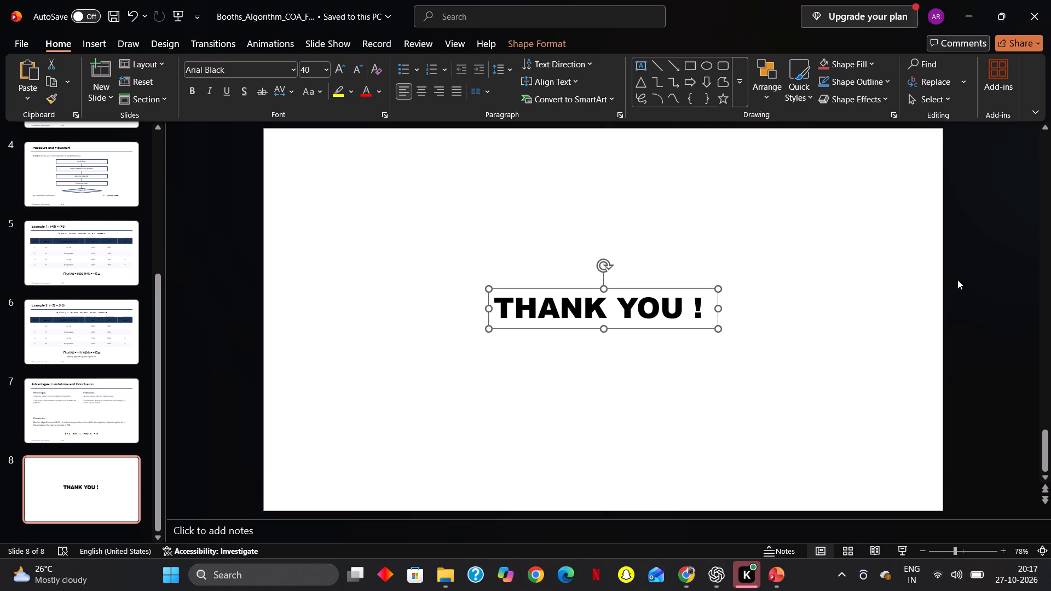
click(957, 280)
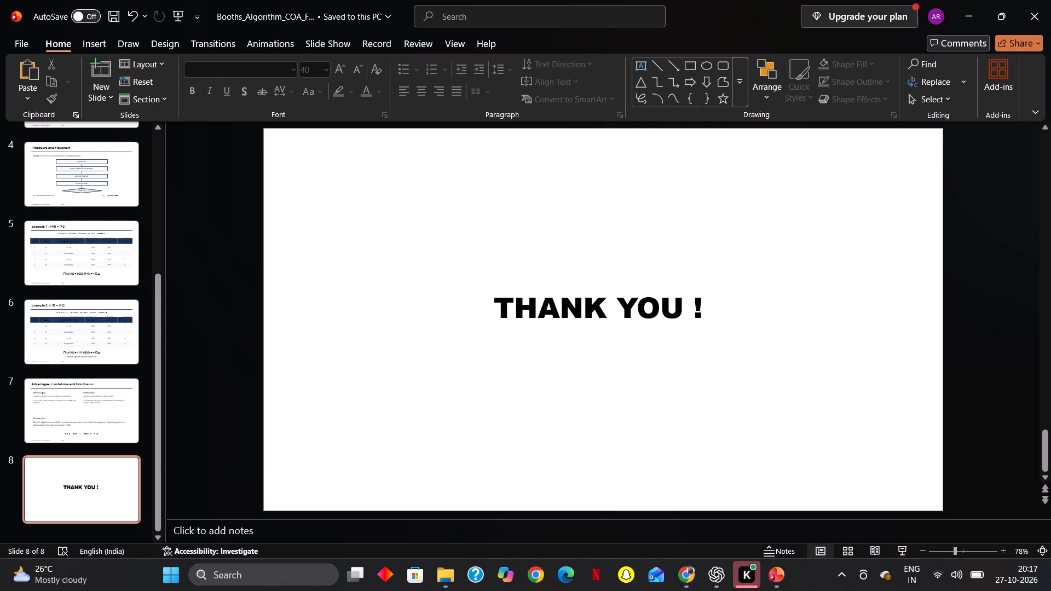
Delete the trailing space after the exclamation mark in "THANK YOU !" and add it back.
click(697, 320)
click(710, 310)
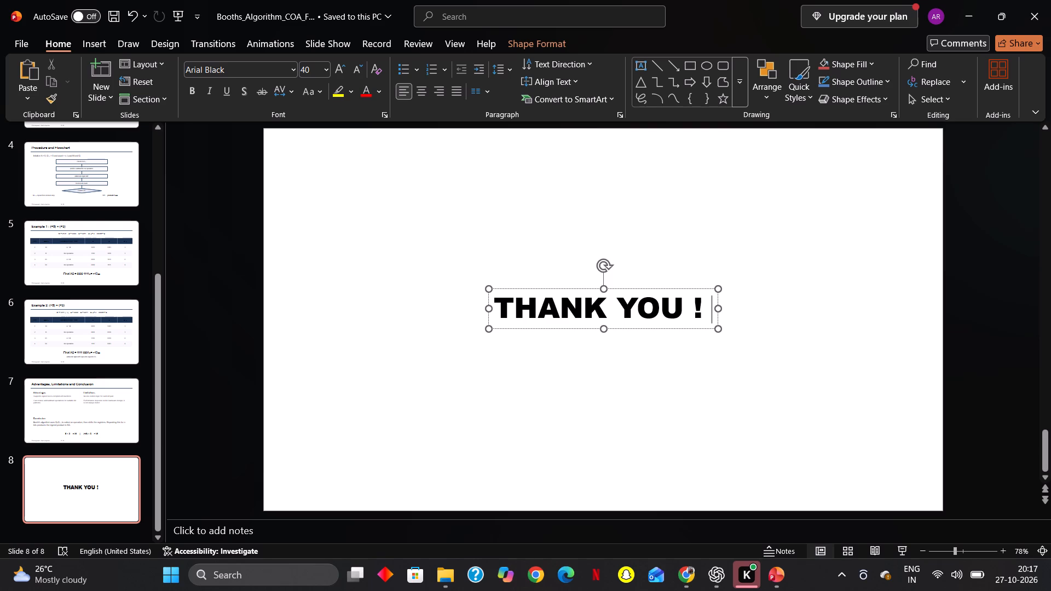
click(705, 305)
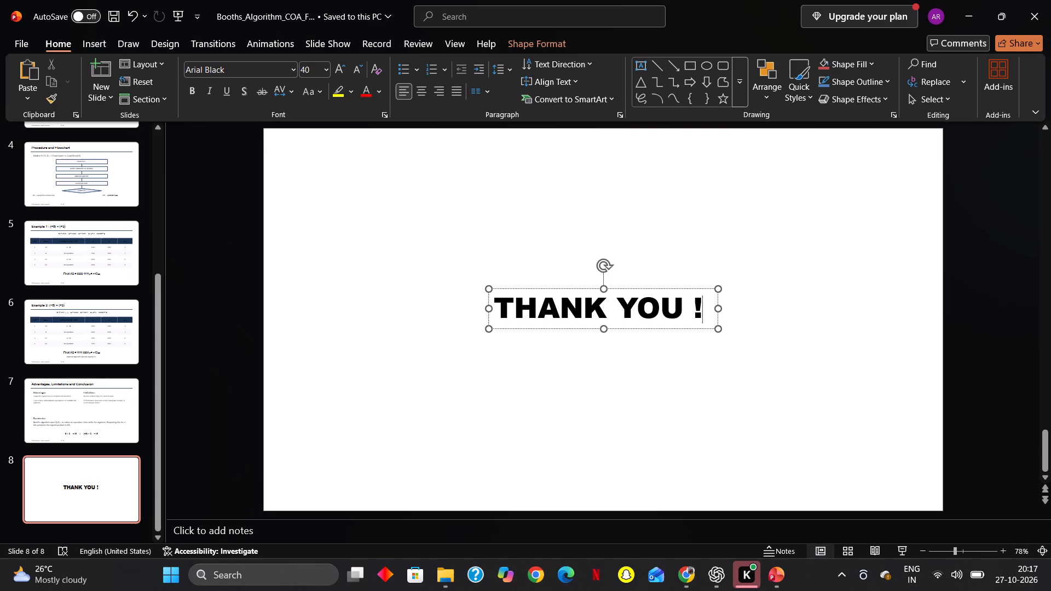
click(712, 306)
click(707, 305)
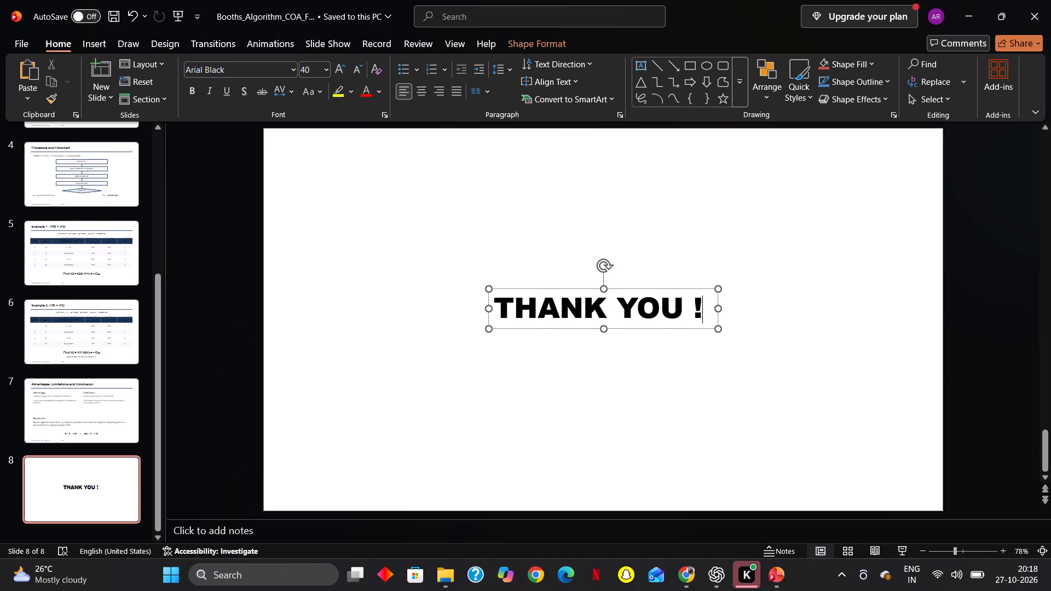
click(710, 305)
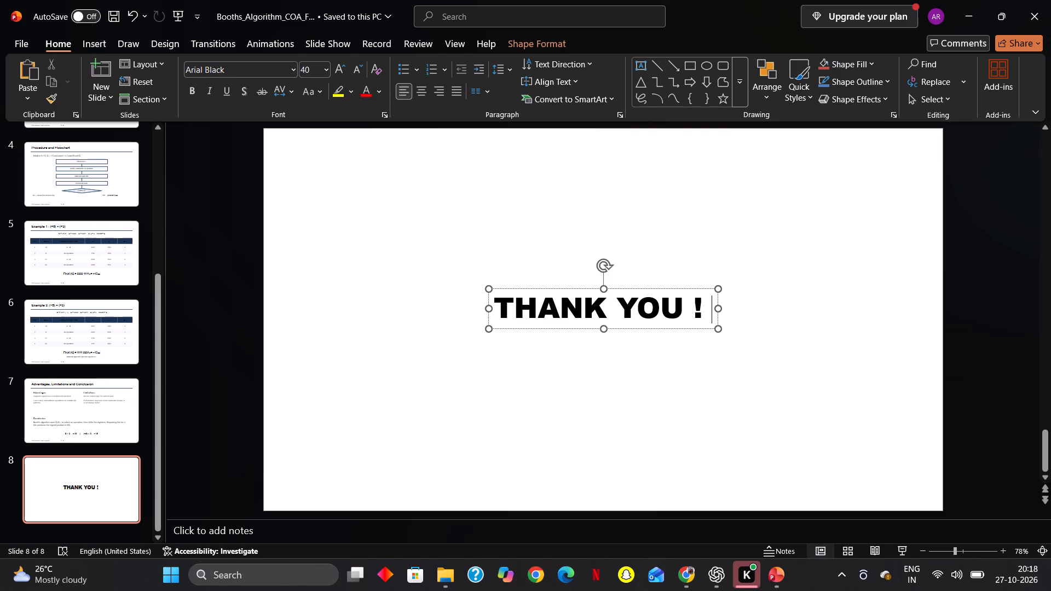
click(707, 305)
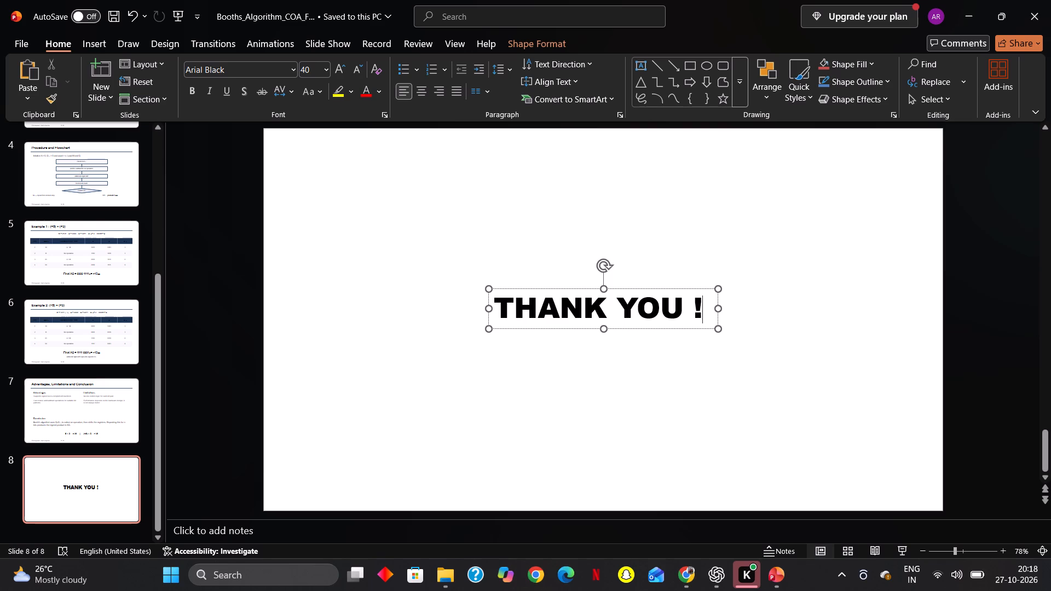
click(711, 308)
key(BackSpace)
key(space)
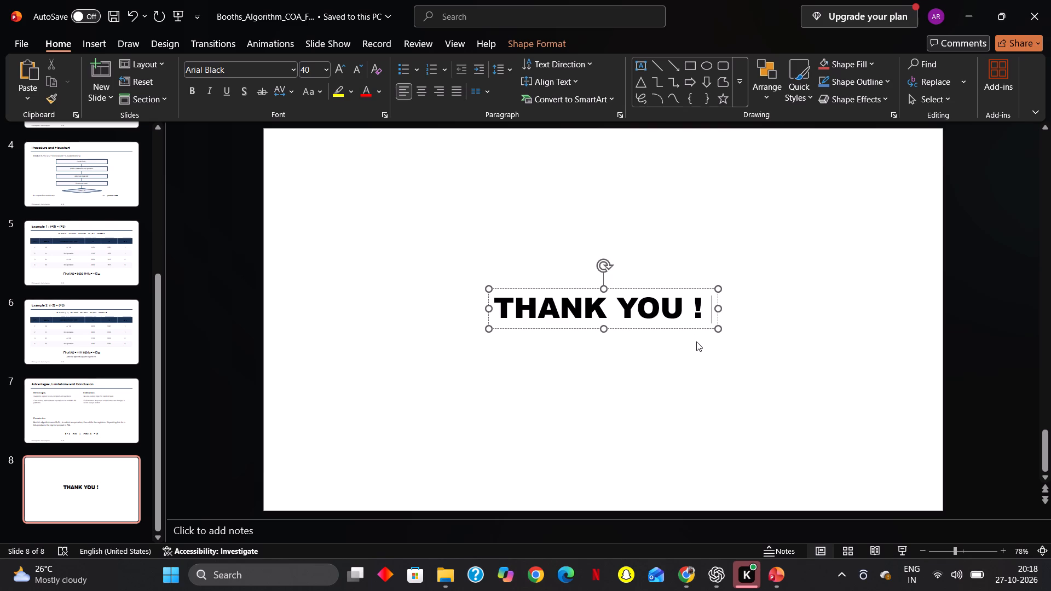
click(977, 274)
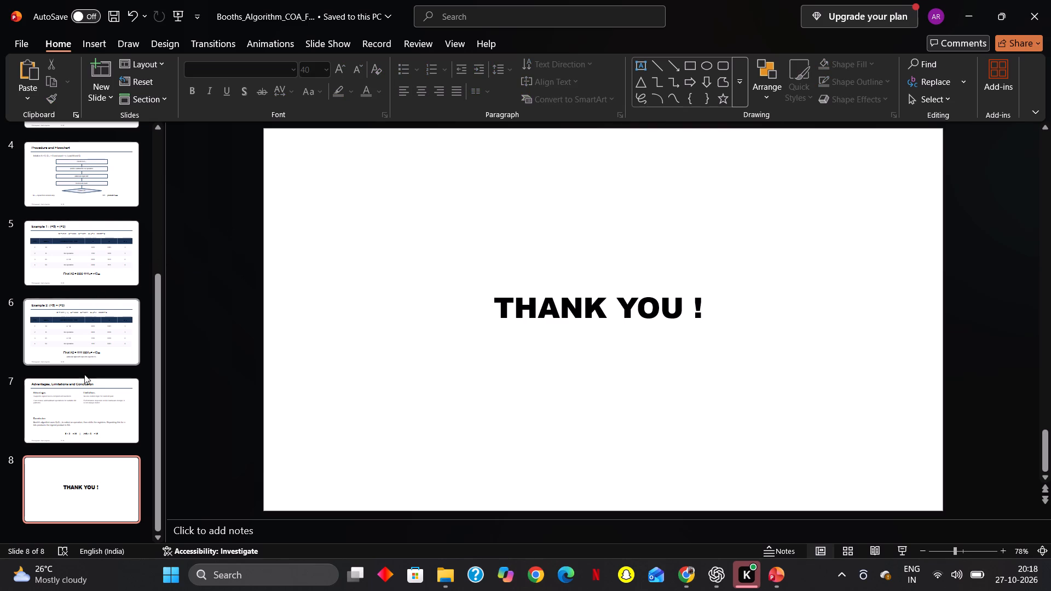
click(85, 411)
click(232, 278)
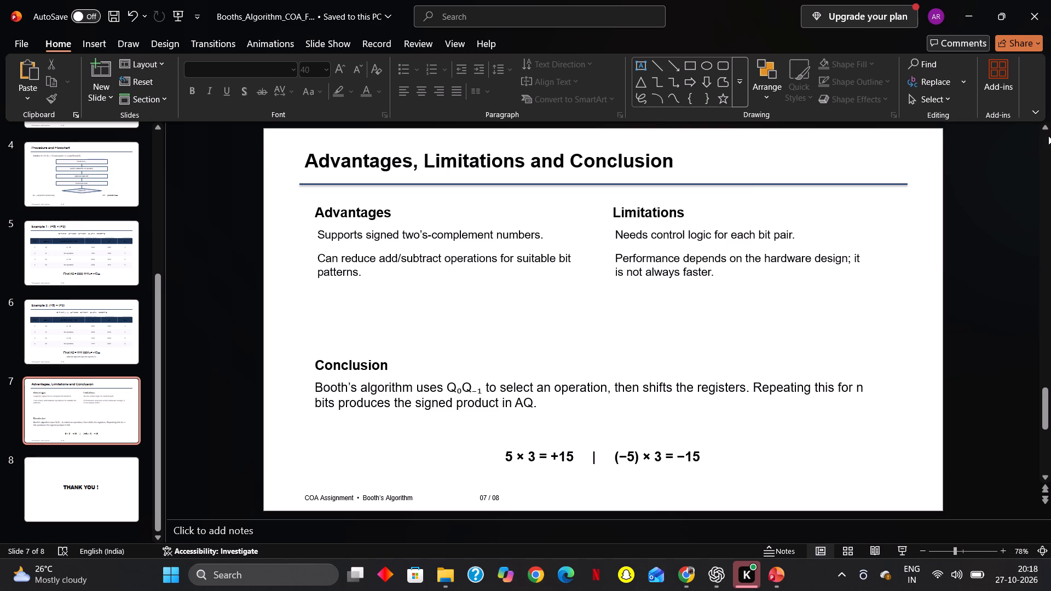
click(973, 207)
On title slide 1, delete the long horizontal line above "COMPUTER ORGANIZATION AND ARCHITECTURE".
scroll(86, 212, up, 7)
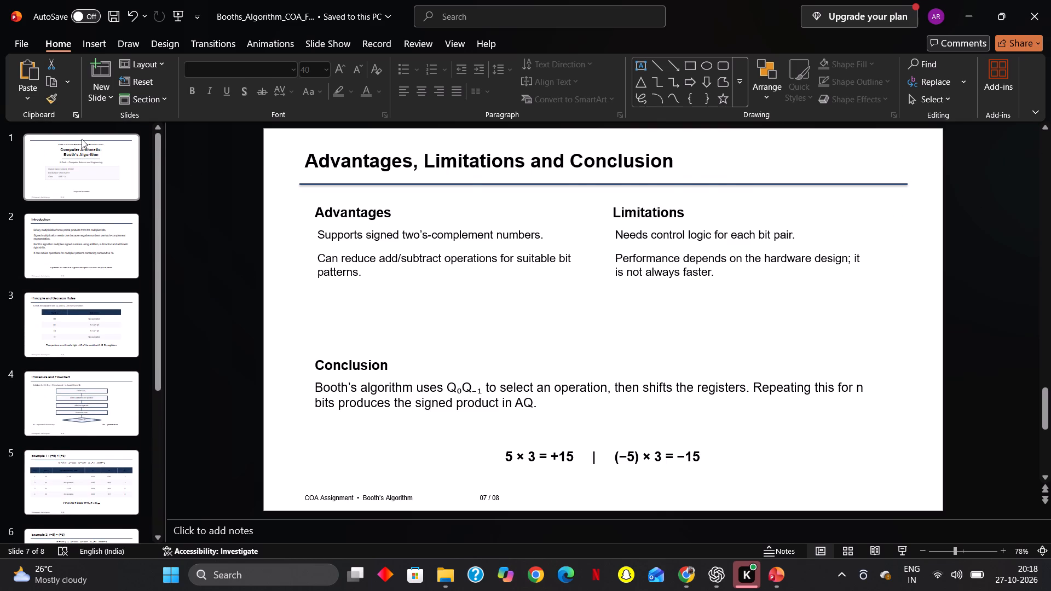
click(82, 139)
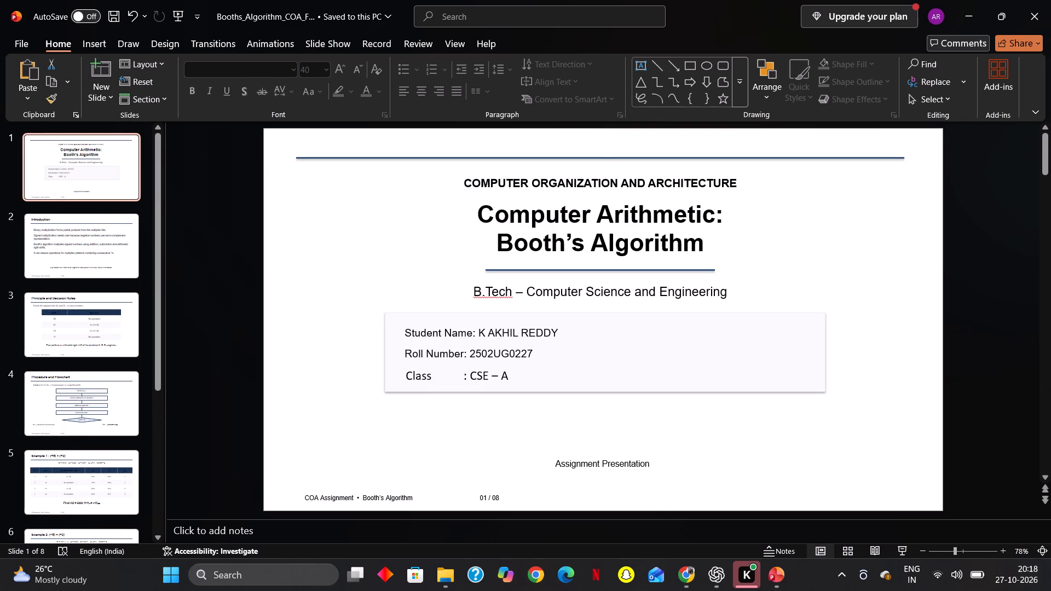
click(464, 159)
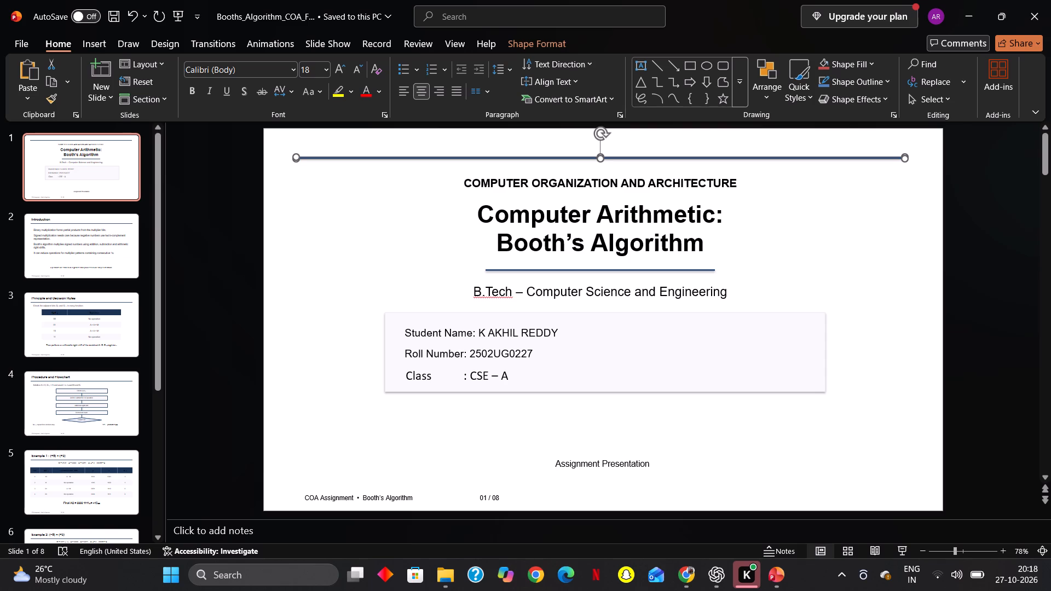
key(BackSpace)
key(BackSpace)
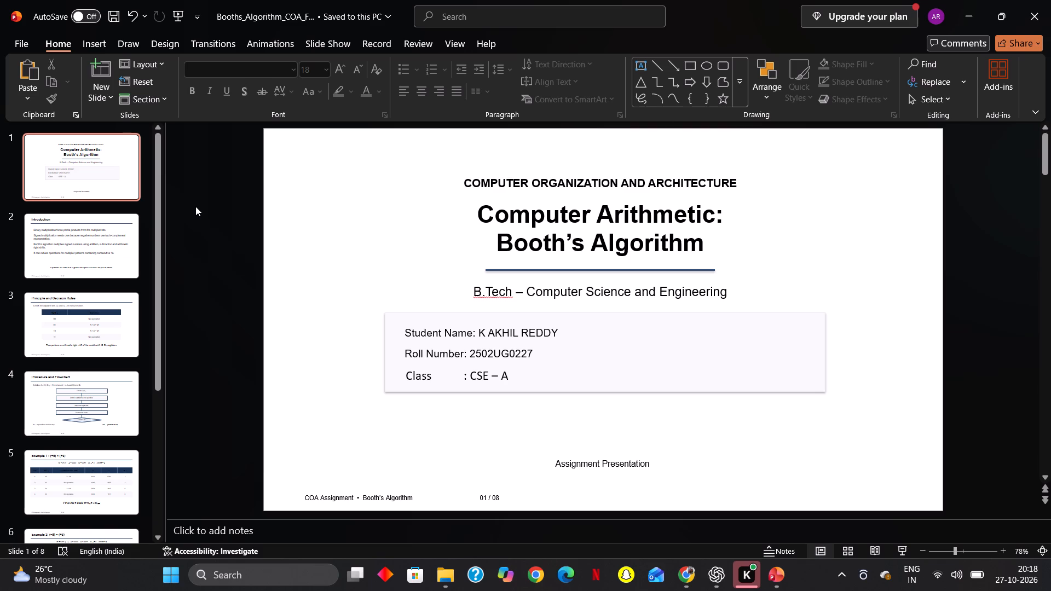
click(247, 178)
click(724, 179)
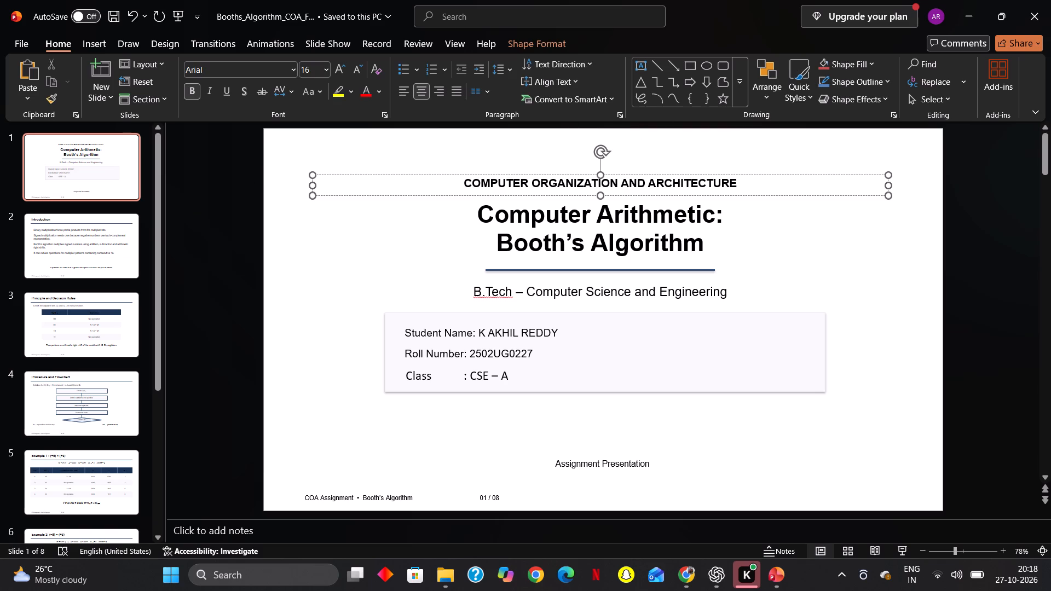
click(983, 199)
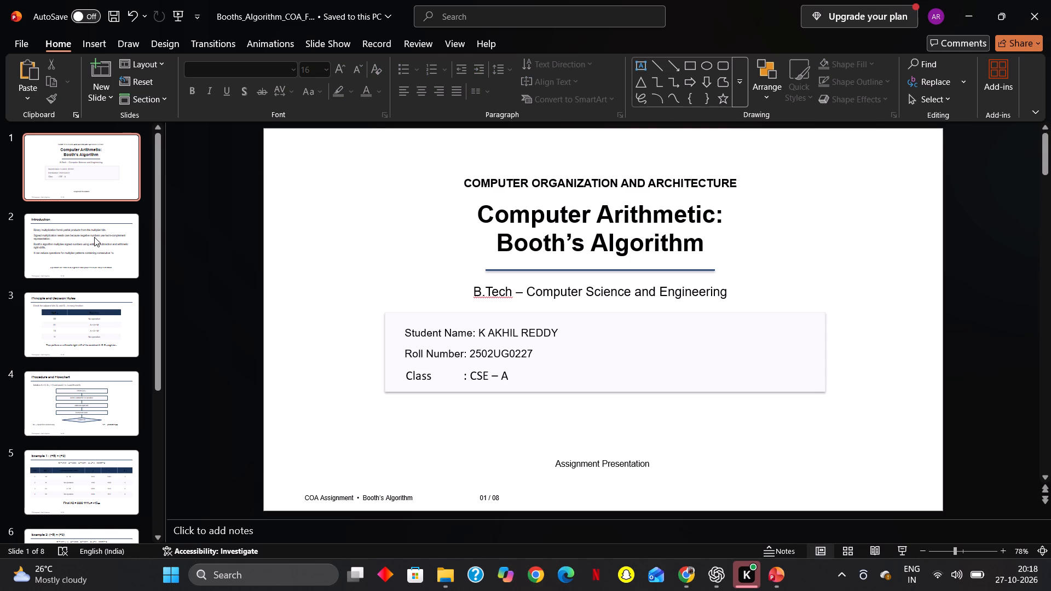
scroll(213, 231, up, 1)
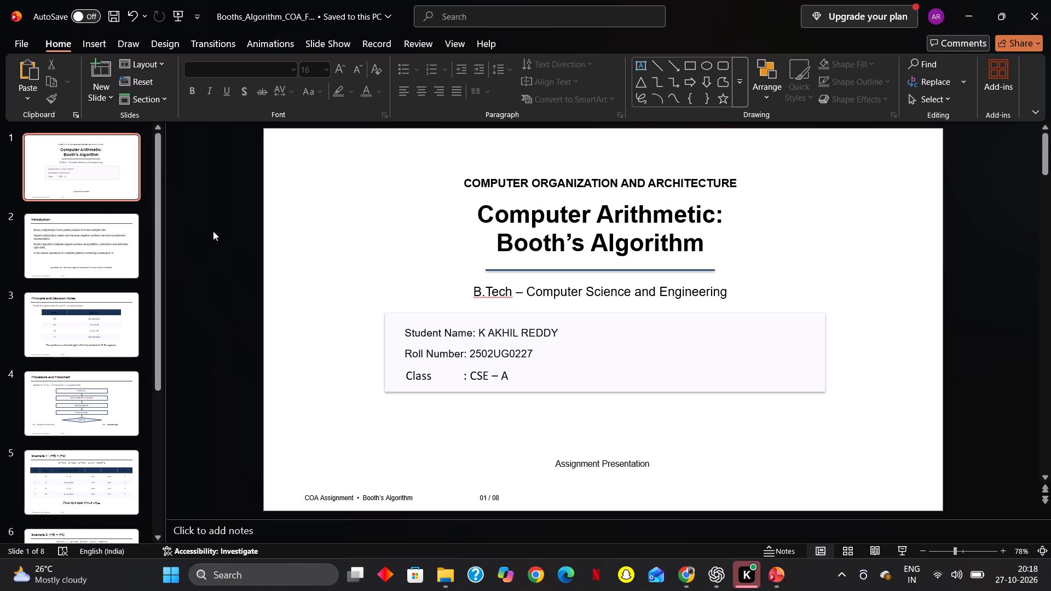
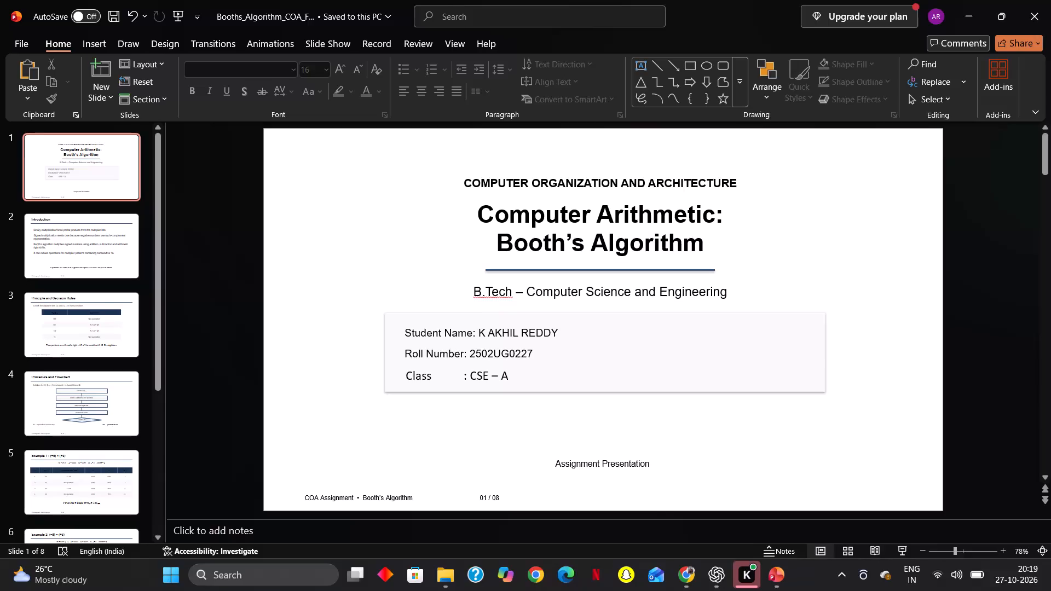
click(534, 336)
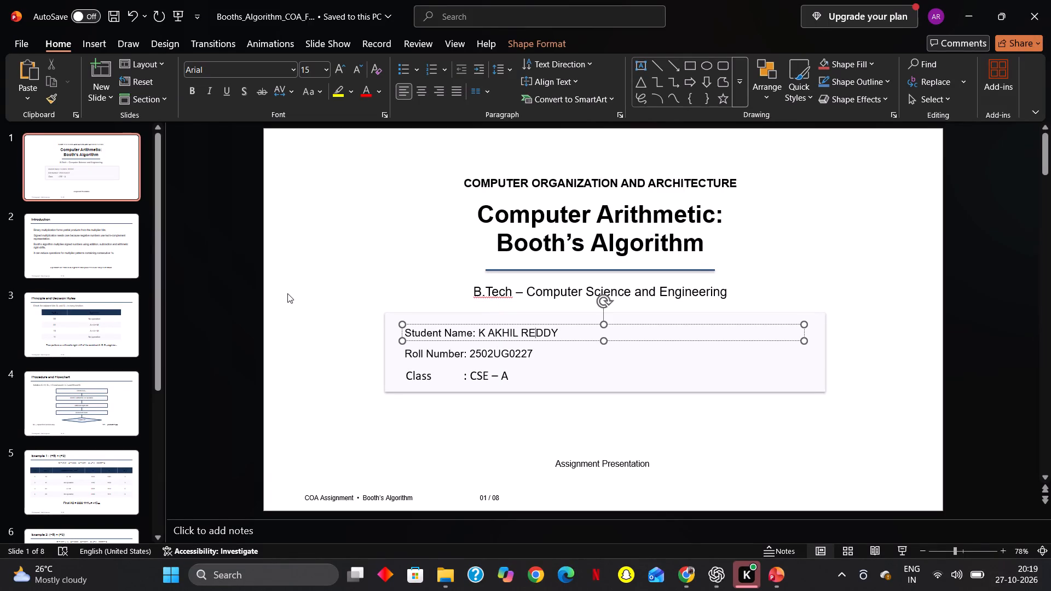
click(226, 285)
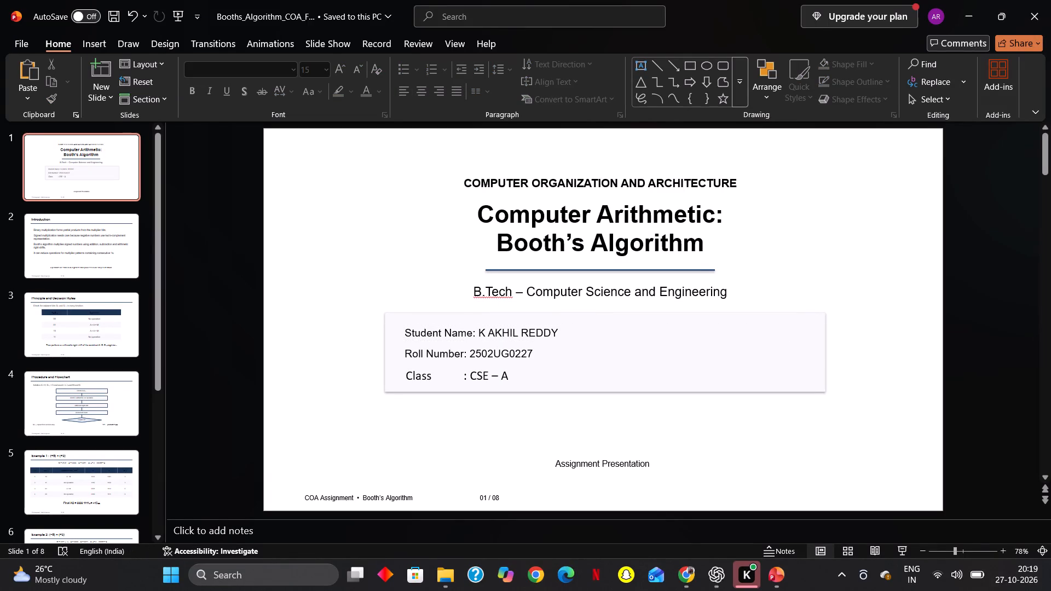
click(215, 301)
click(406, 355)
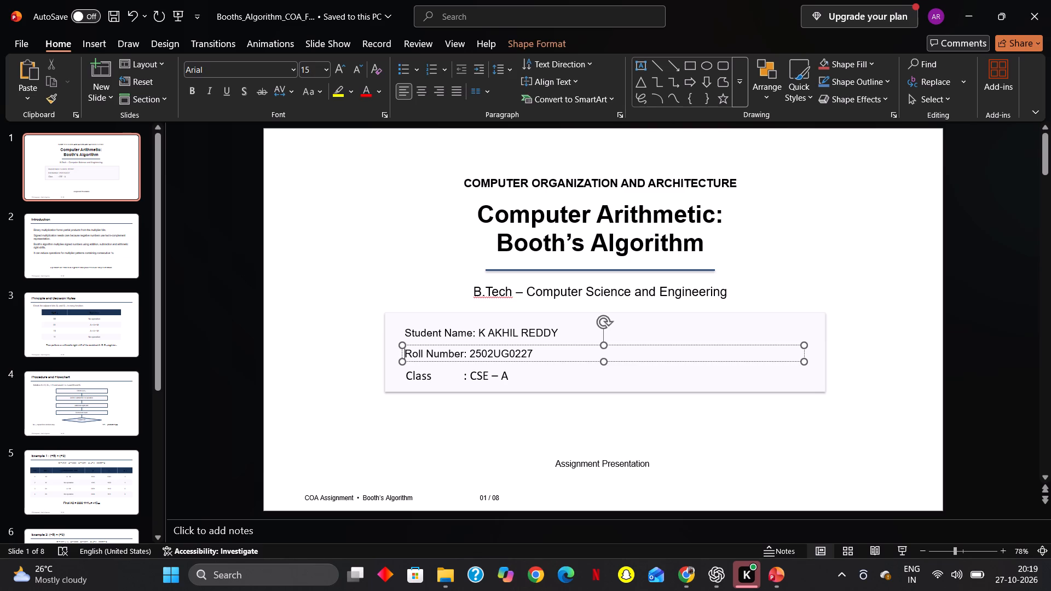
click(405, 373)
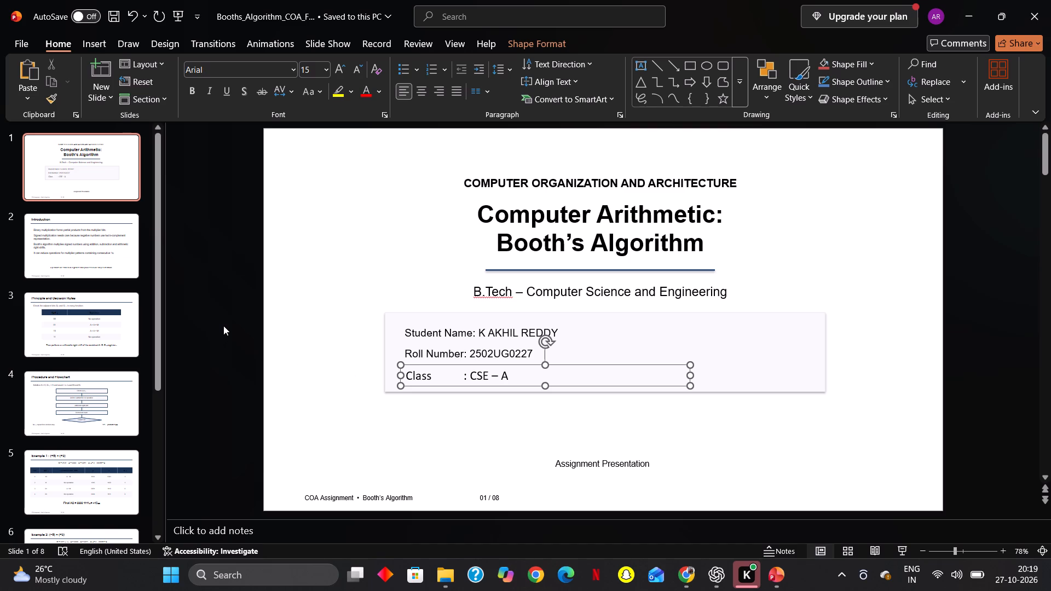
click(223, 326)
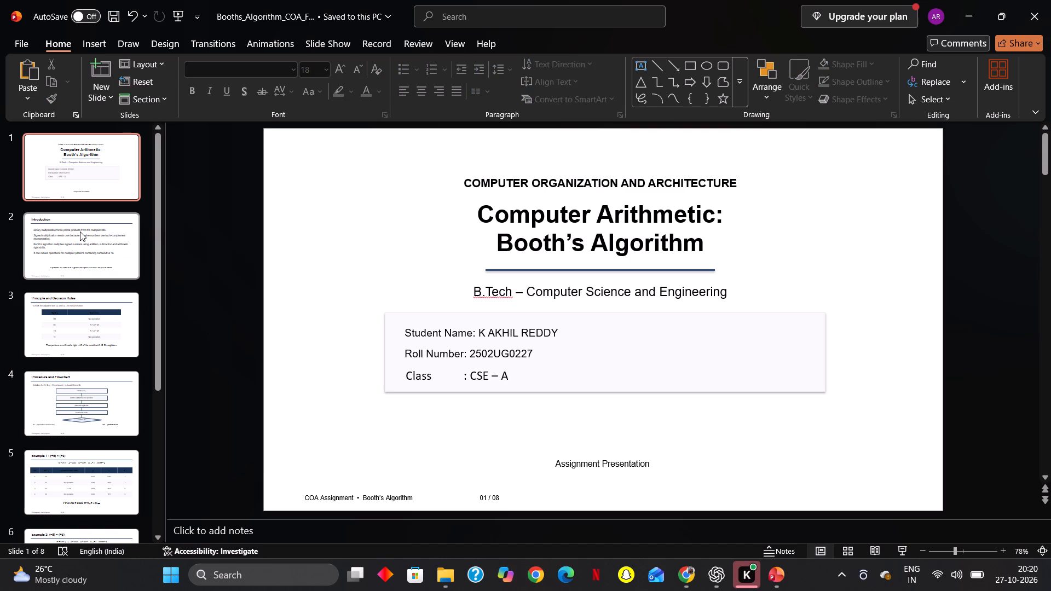
Review the slides one after another from "Introduction" through the two worked examples to the closing "THANK YOU !" slide.
scroll(80, 231, up, 5)
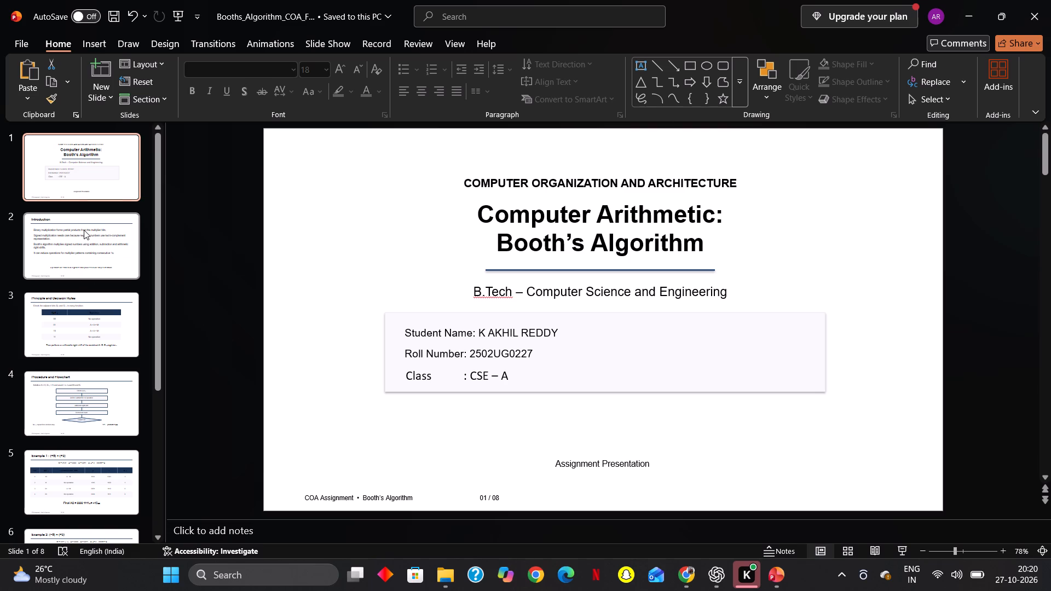
click(91, 244)
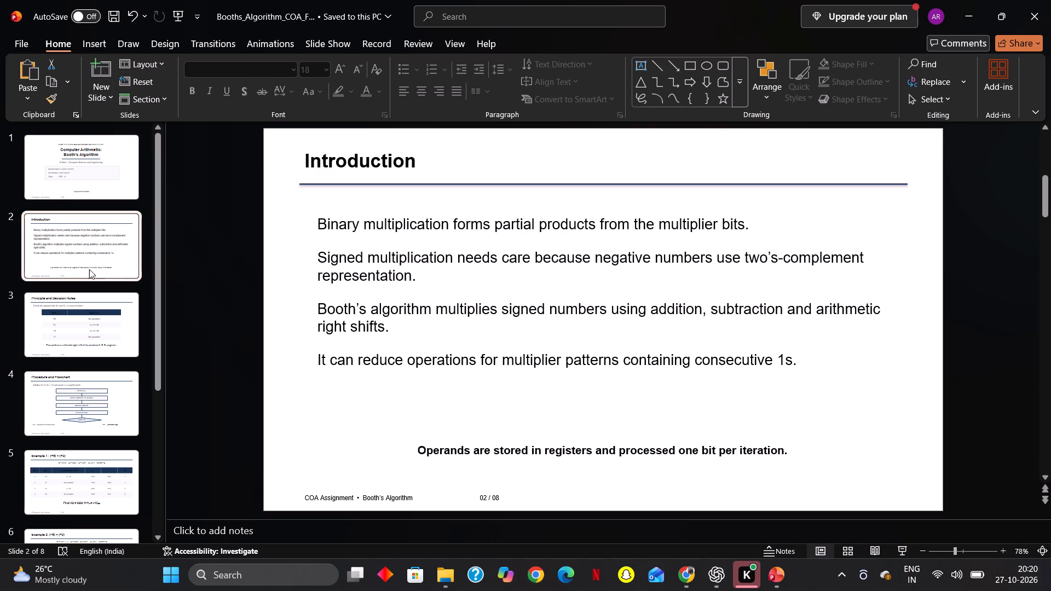
click(89, 309)
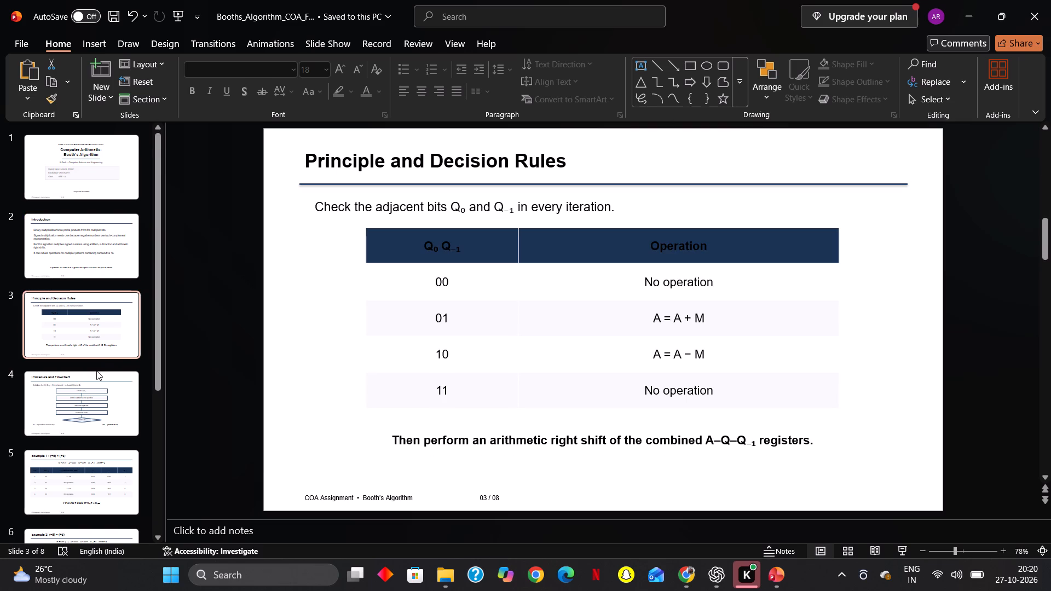
scroll(96, 370, down, 1)
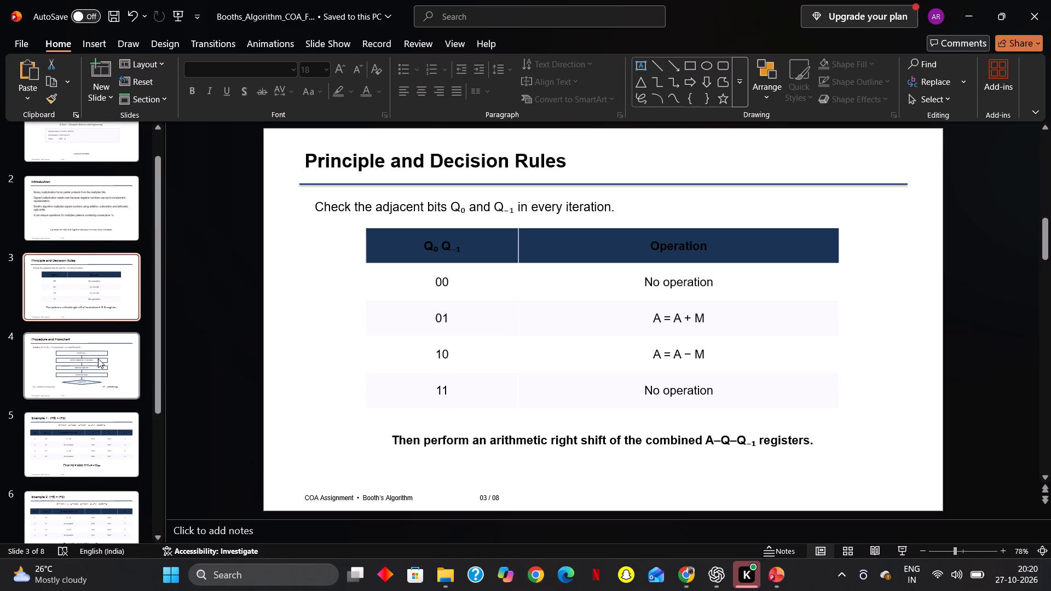
click(102, 370)
scroll(102, 370, down, 1)
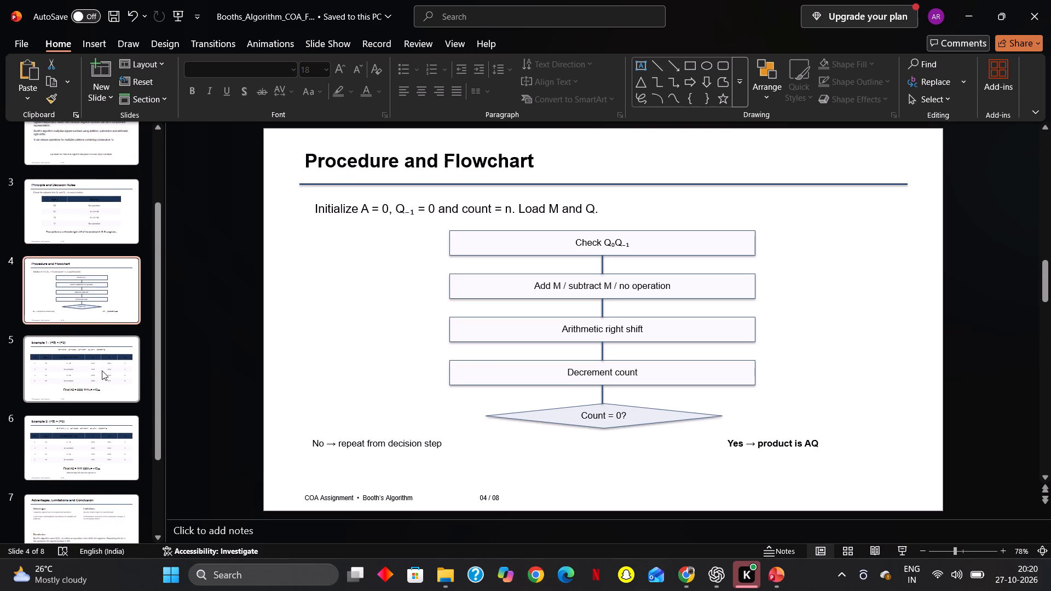
scroll(102, 370, down, 1)
click(102, 370)
scroll(102, 370, down, 1)
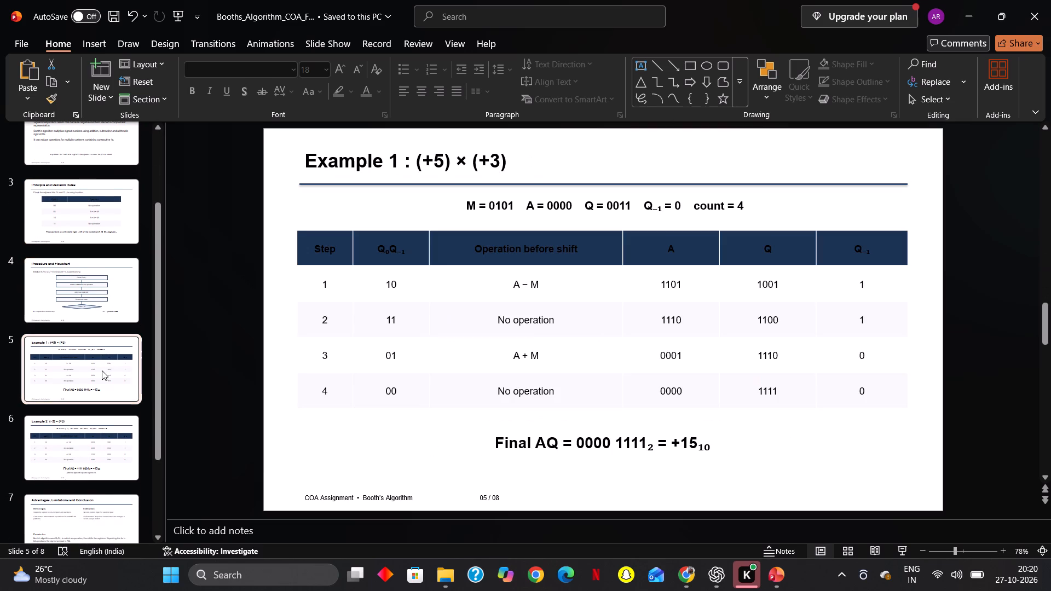
scroll(102, 370, down, 1)
click(97, 319)
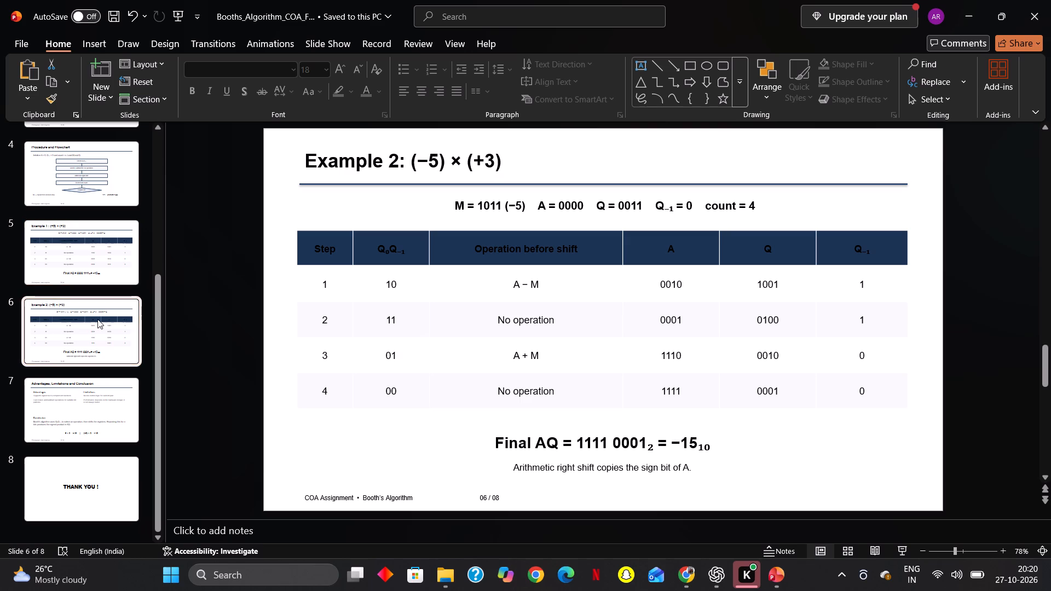
scroll(97, 319, down, 1)
click(116, 410)
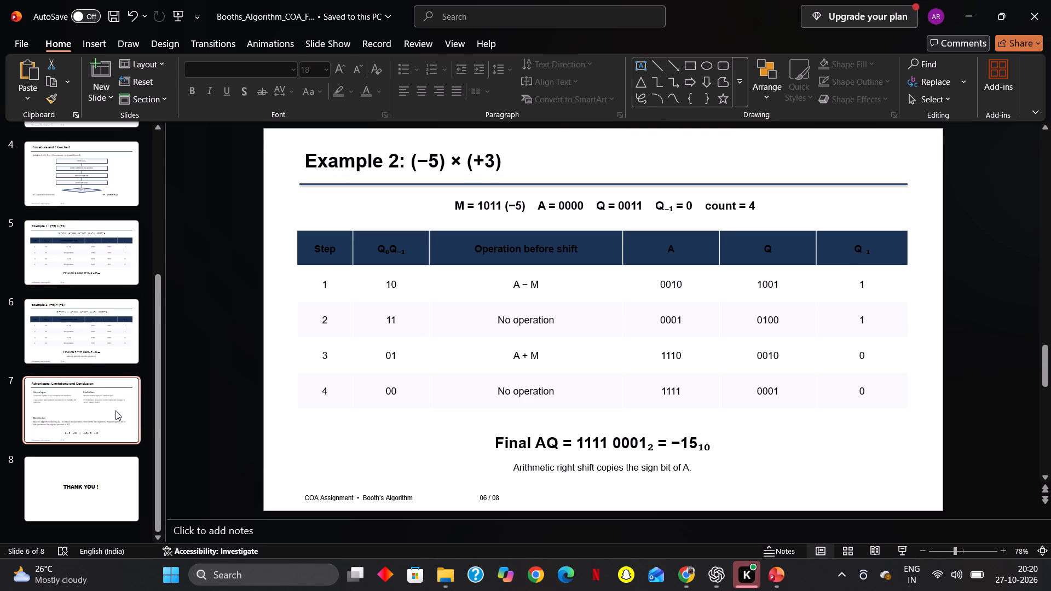
scroll(116, 410, down, 1)
click(98, 471)
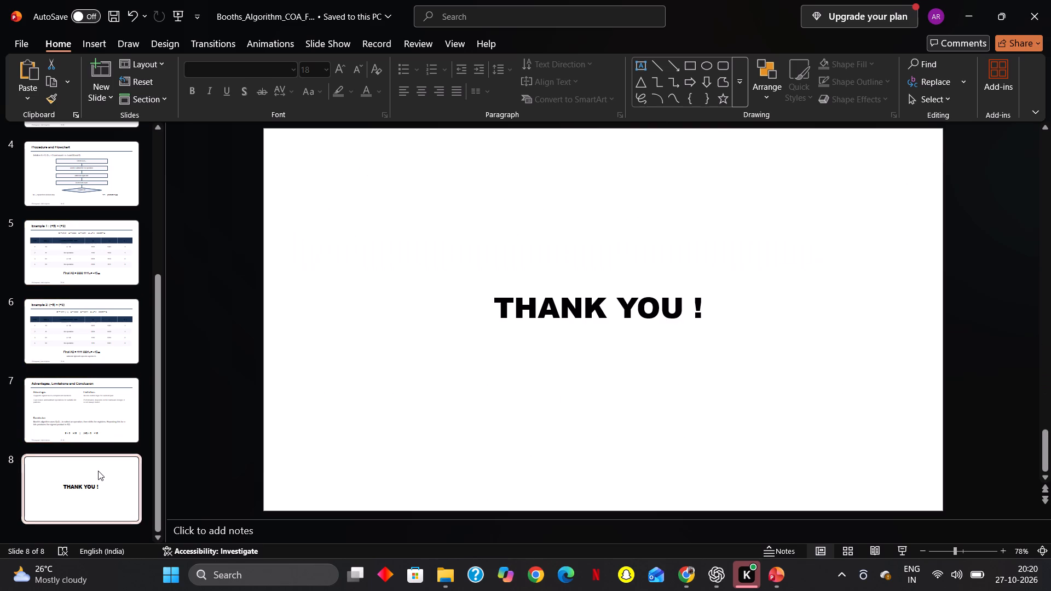
click(180, 307)
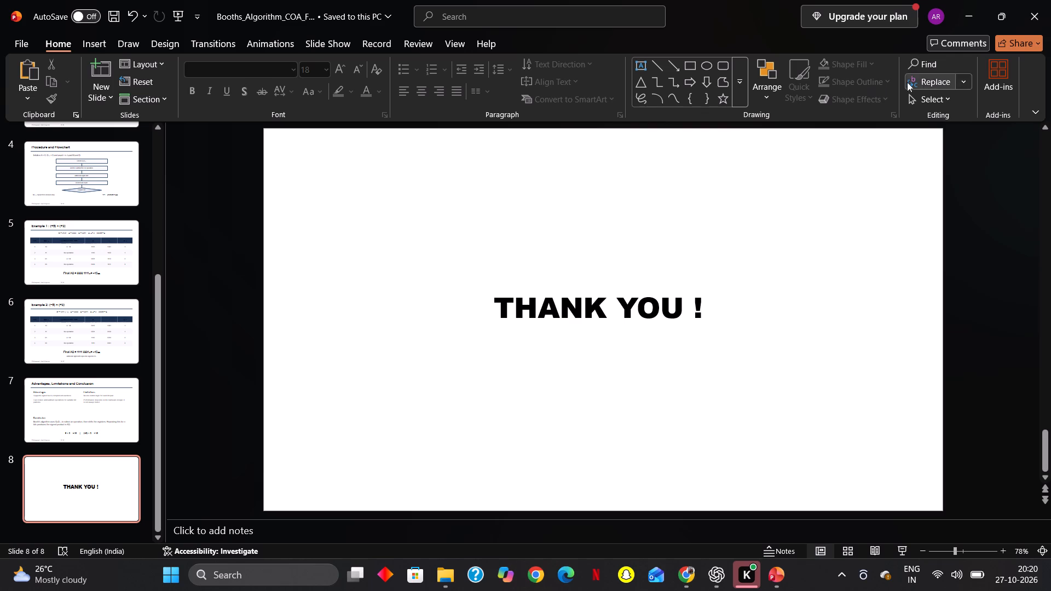
Save the presentation under its existing name.
click(27, 49)
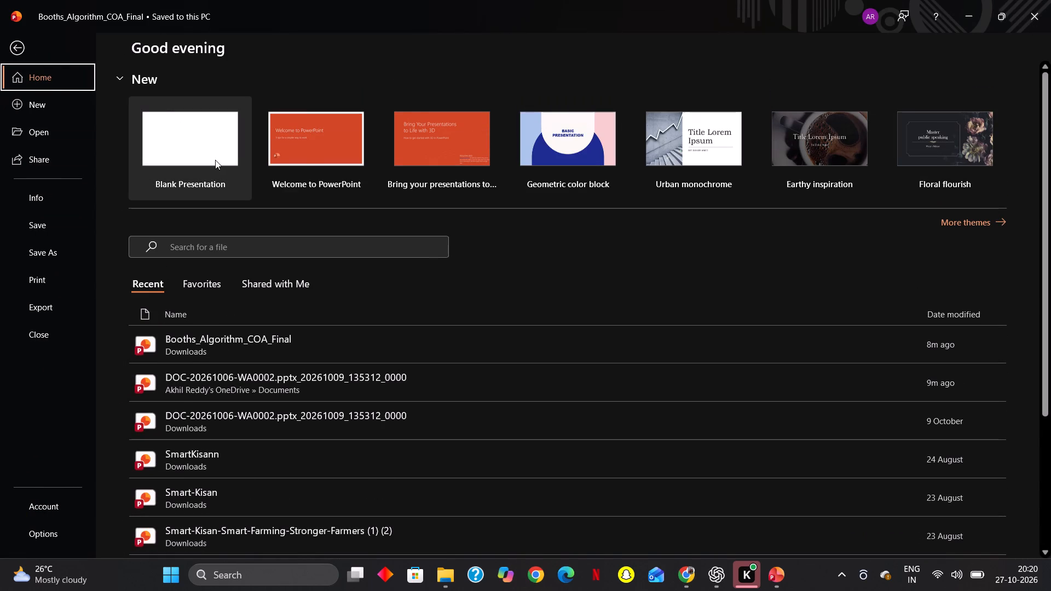
click(16, 40)
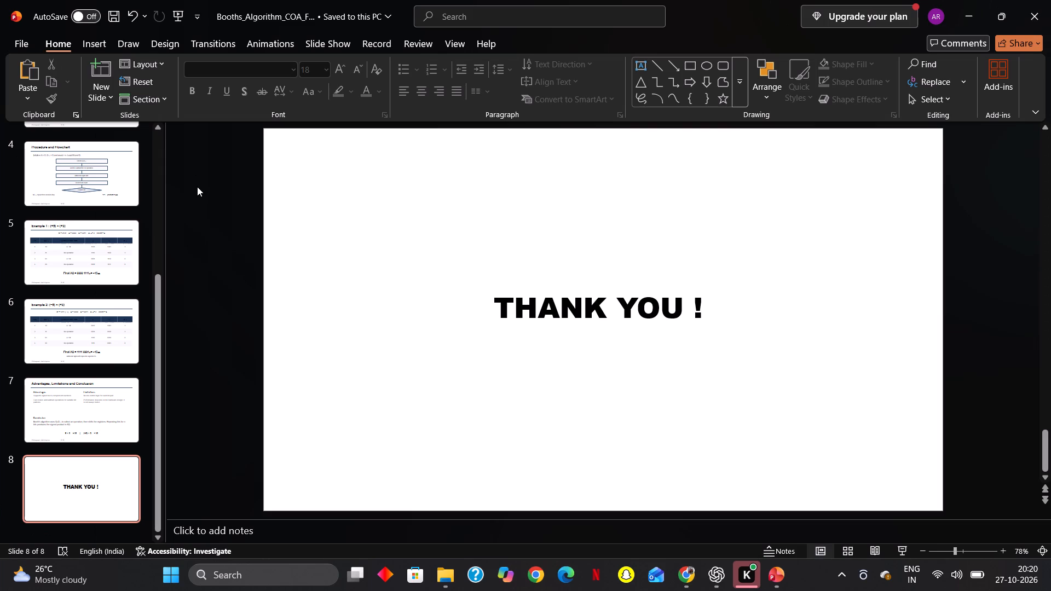
key(ctrl+s)
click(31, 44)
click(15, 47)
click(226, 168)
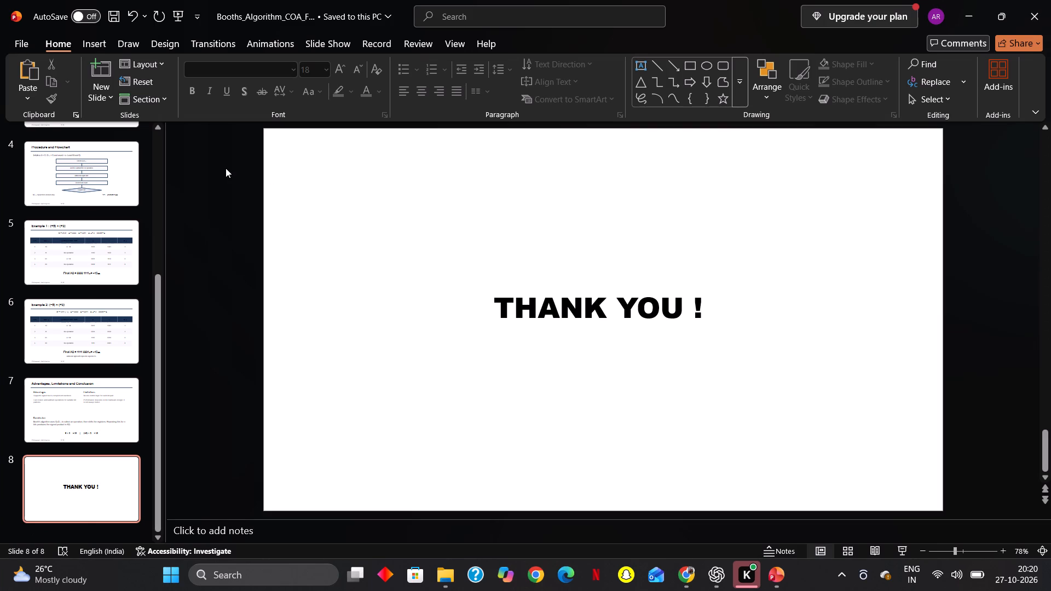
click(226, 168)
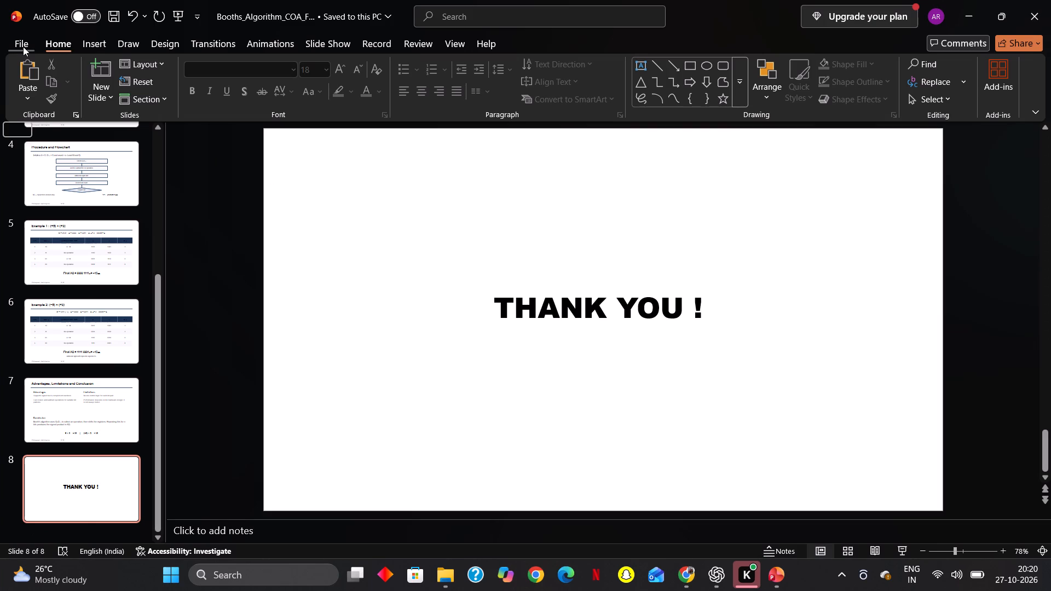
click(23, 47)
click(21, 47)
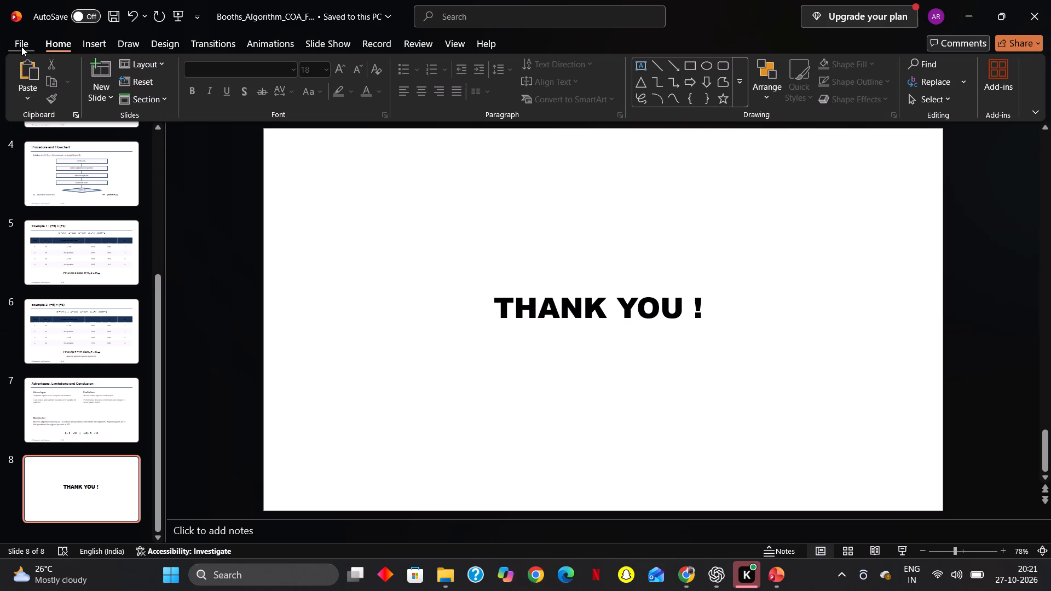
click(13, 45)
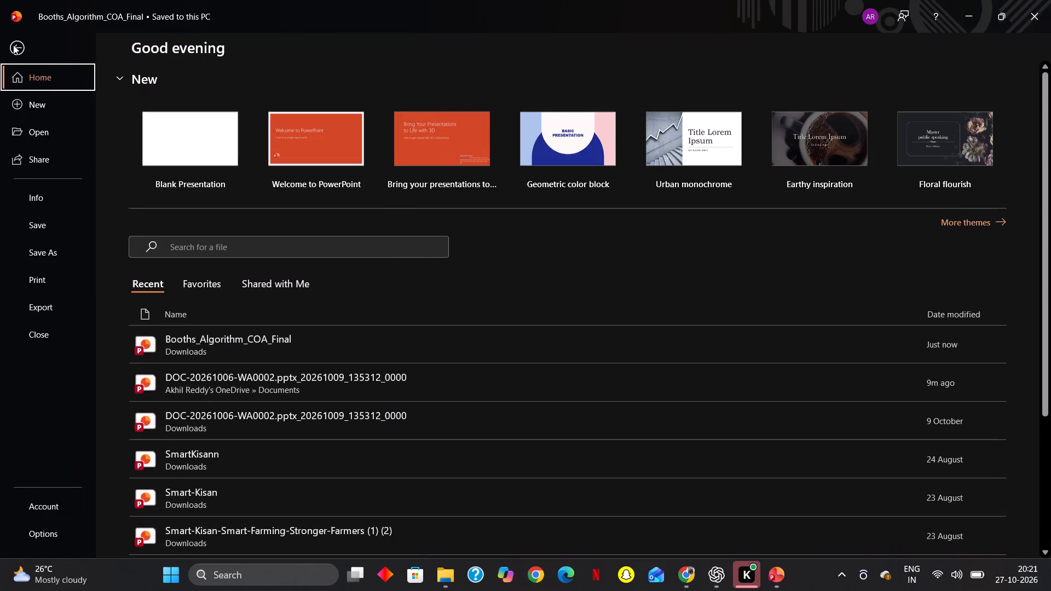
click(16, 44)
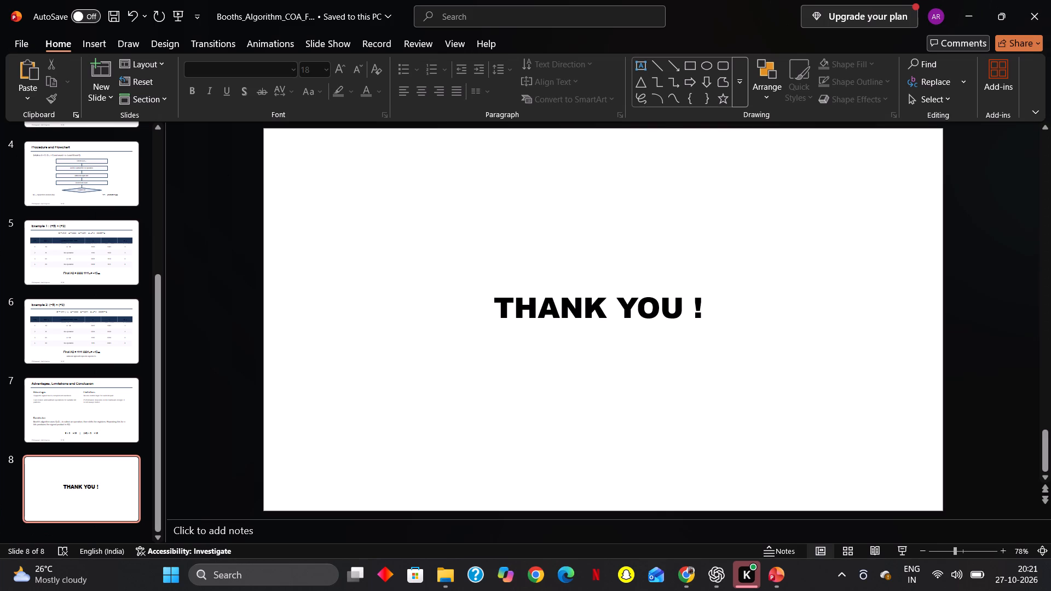
On slide 8, shift the "THANK YOU !" text box slightly to the left, keeping its height on the slide.
click(595, 318)
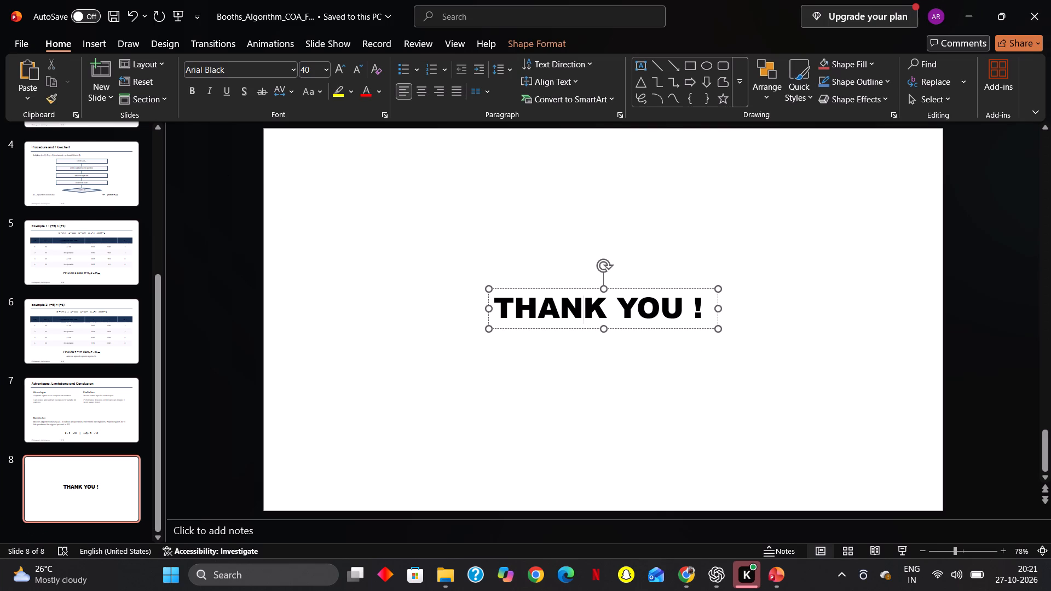
drag(684, 330, 677, 330)
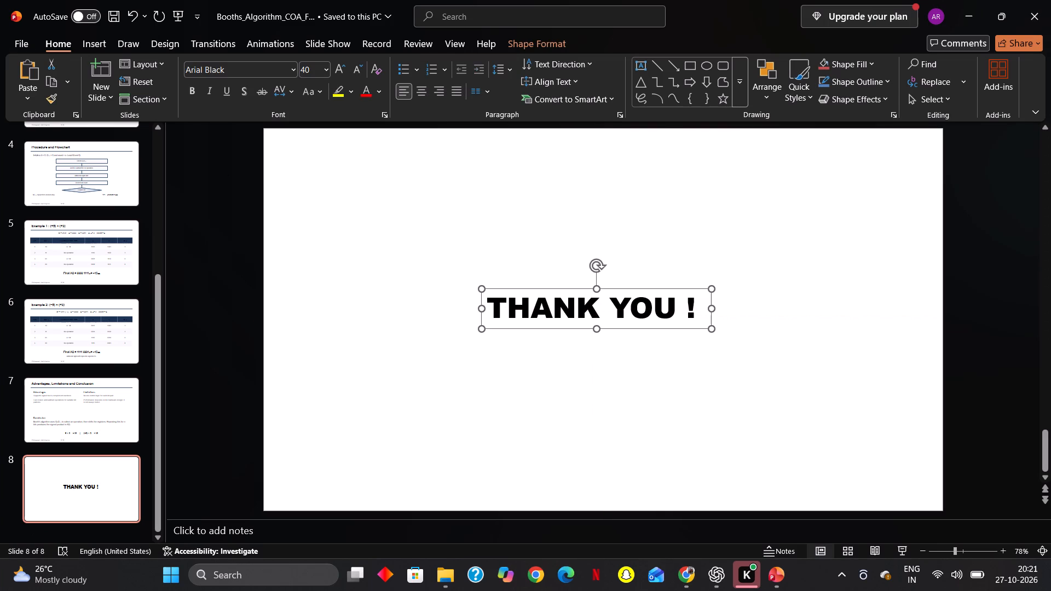
click(220, 195)
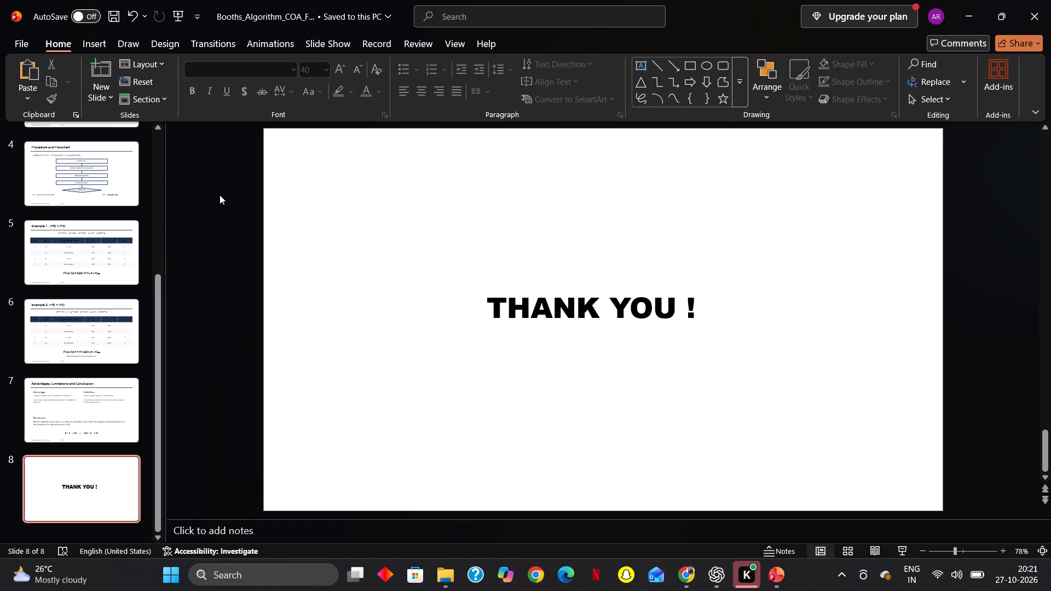
Return to title slide 1 and look through the slide thumbnails down to the last slide and back.
scroll(57, 204, up, 7)
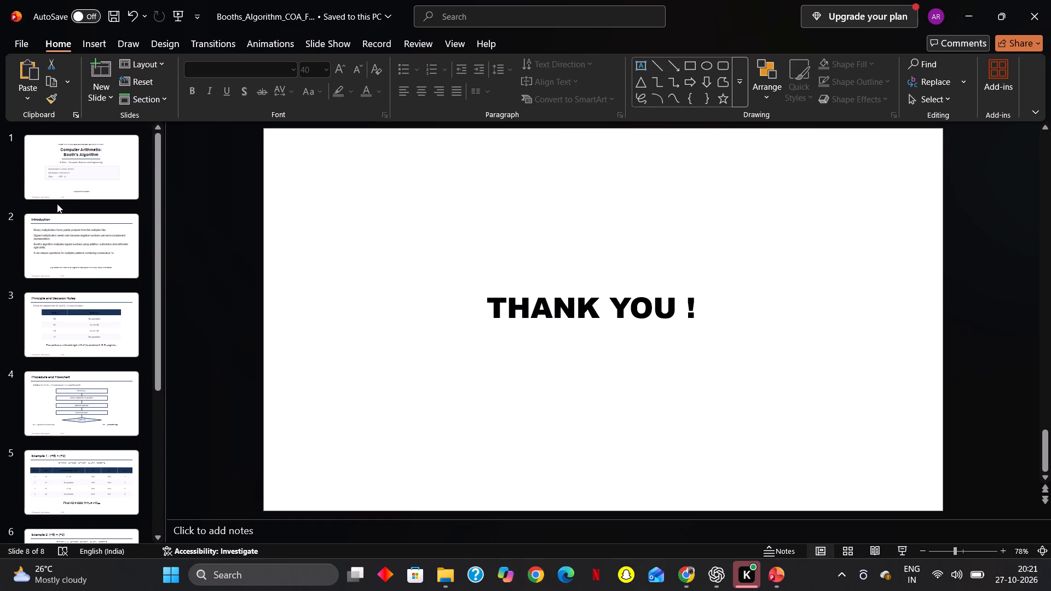
scroll(57, 204, up, 4)
click(104, 159)
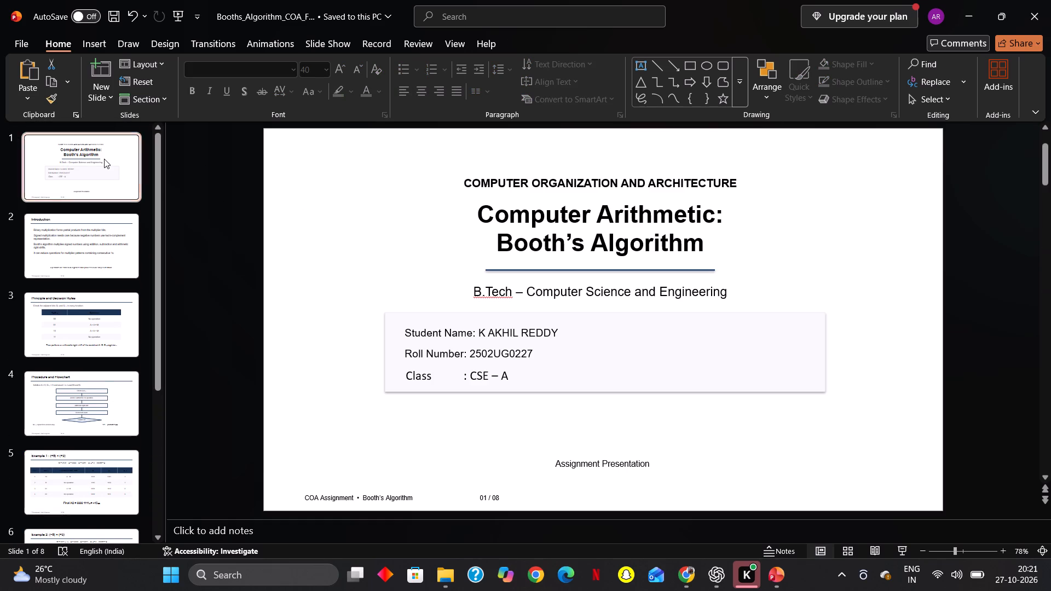
click(207, 198)
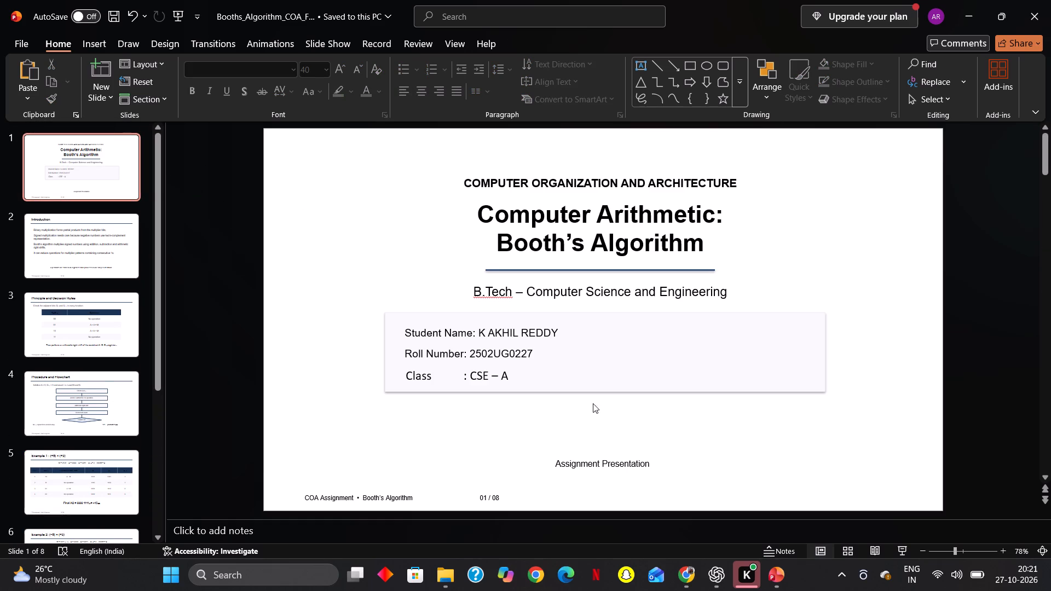
click(158, 264)
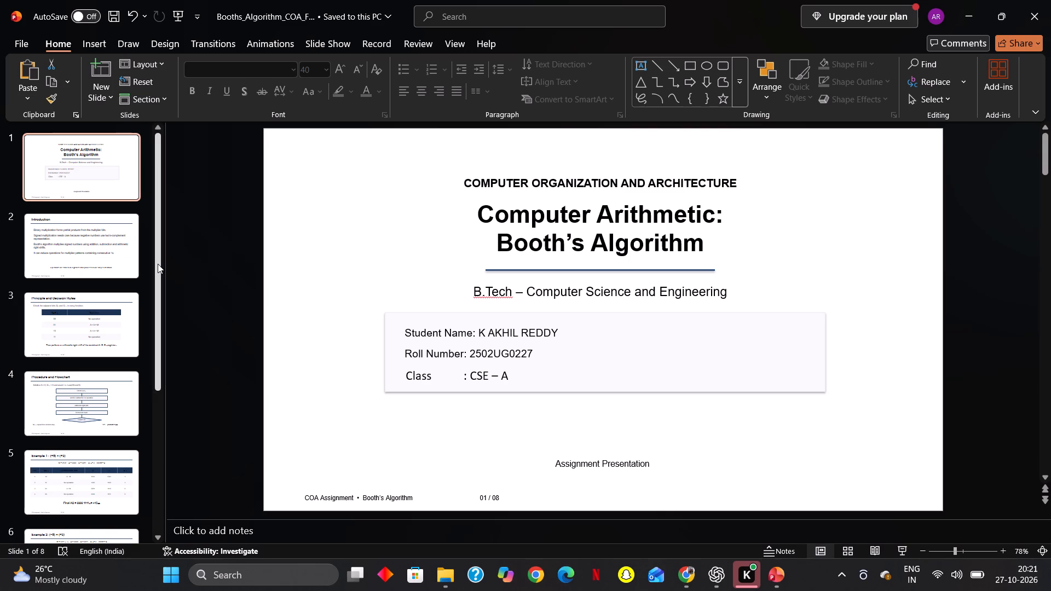
click(158, 264)
drag(158, 264, 211, 289)
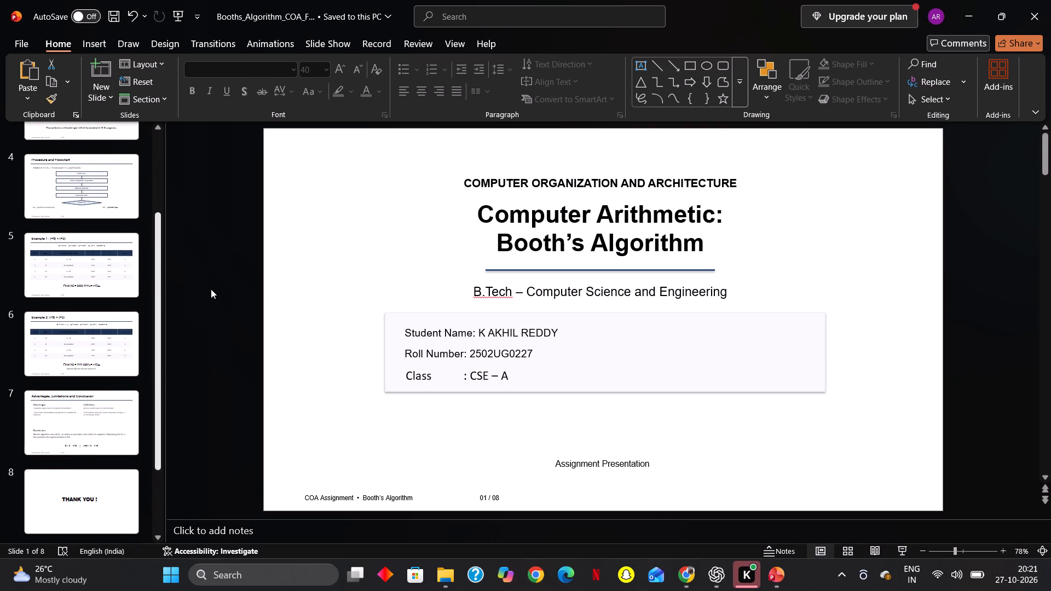
drag(211, 289, 163, 144)
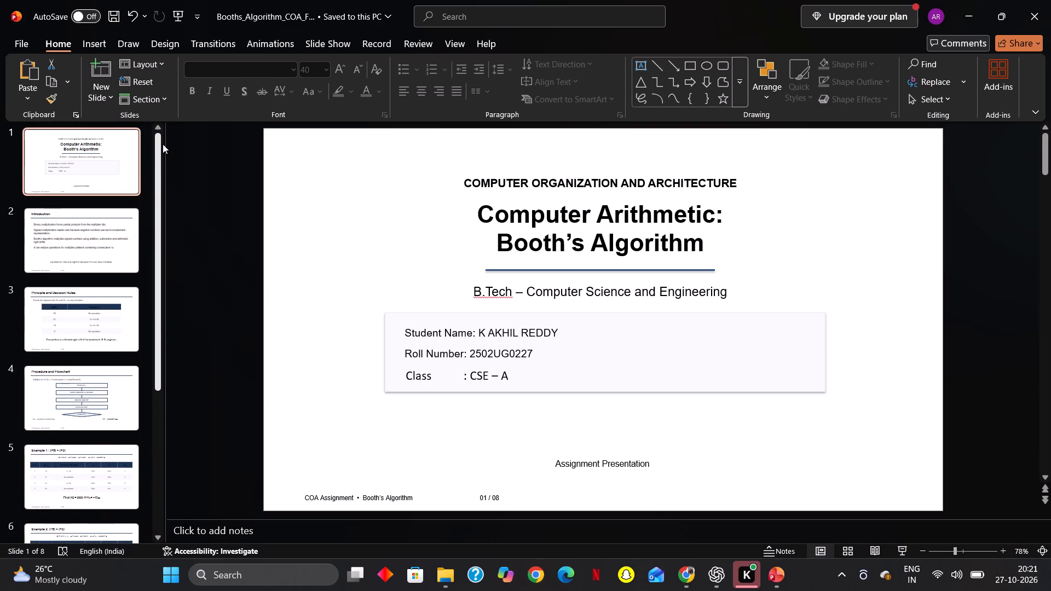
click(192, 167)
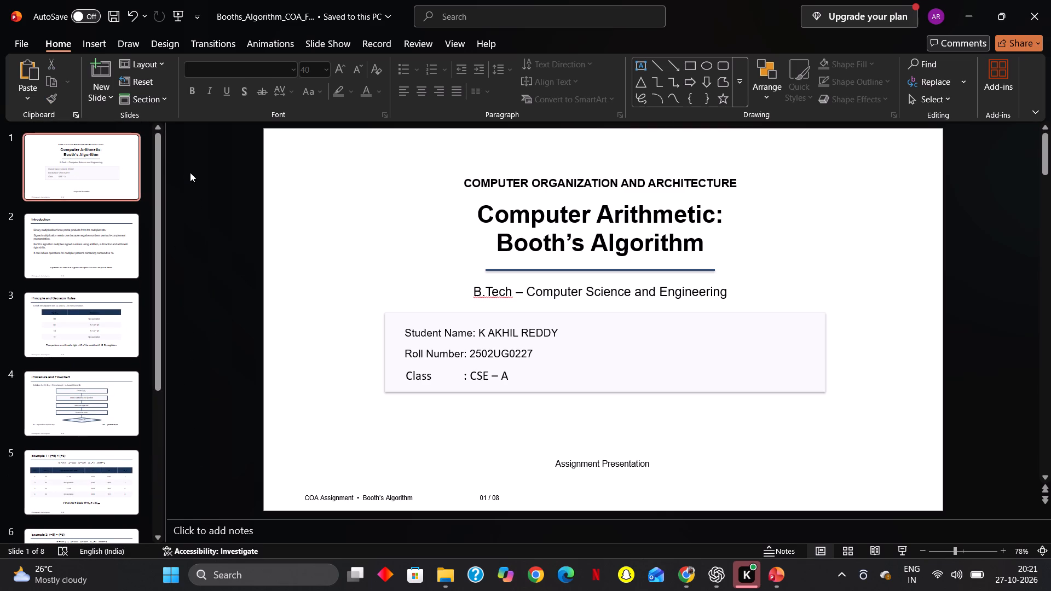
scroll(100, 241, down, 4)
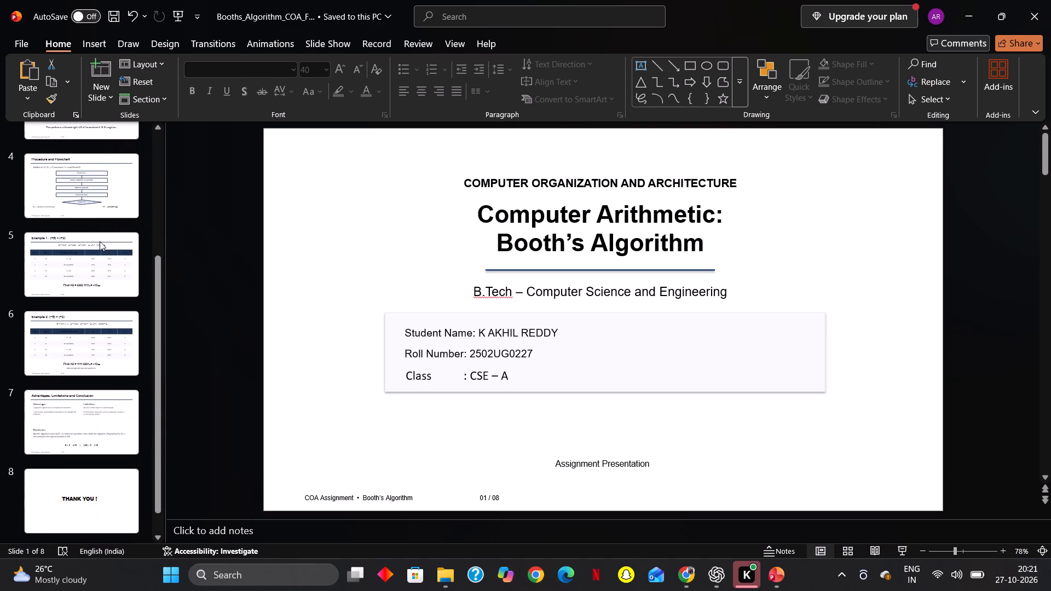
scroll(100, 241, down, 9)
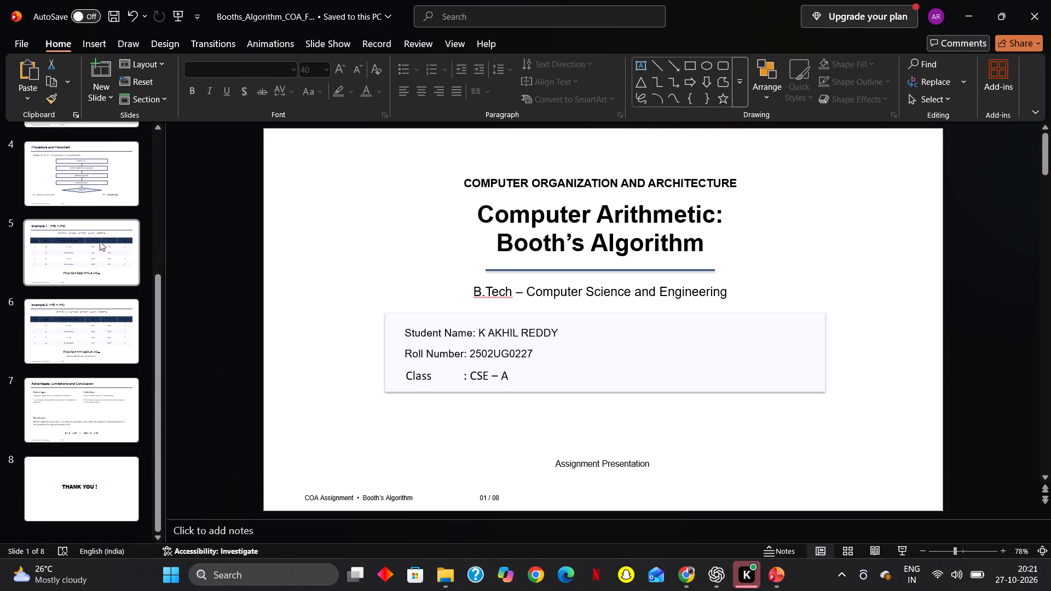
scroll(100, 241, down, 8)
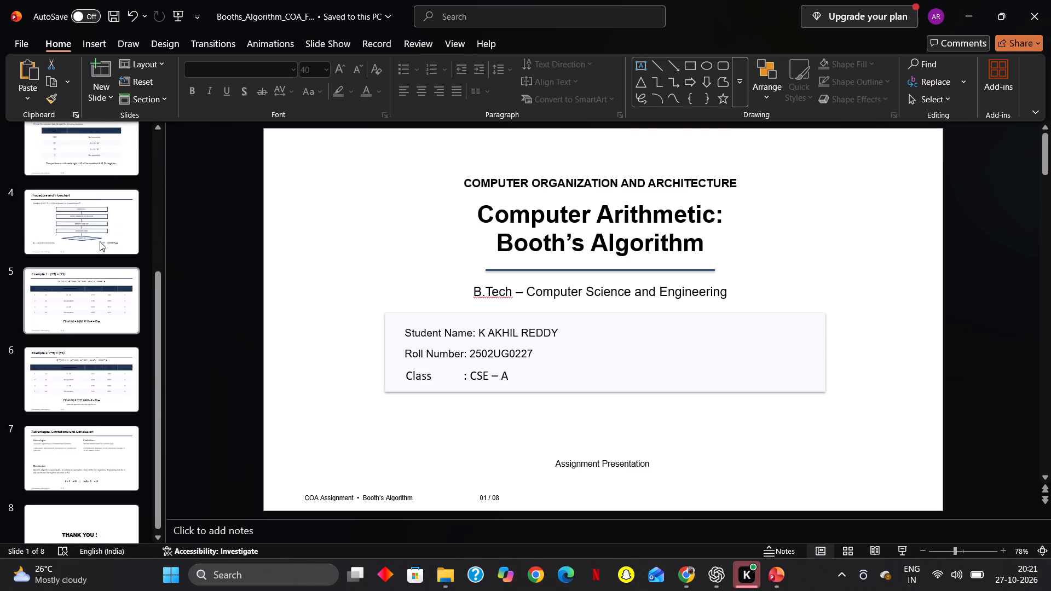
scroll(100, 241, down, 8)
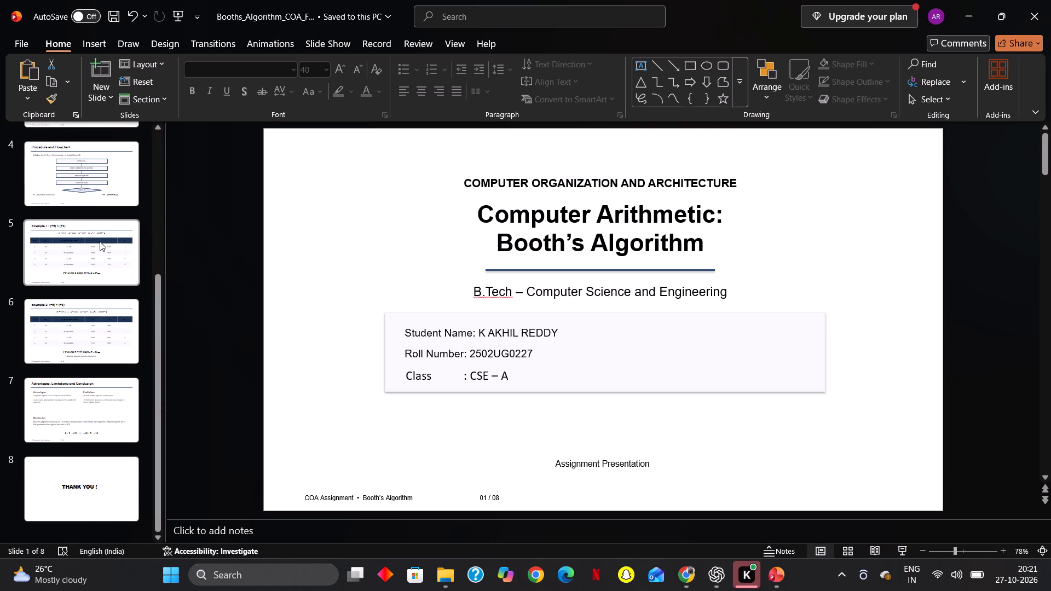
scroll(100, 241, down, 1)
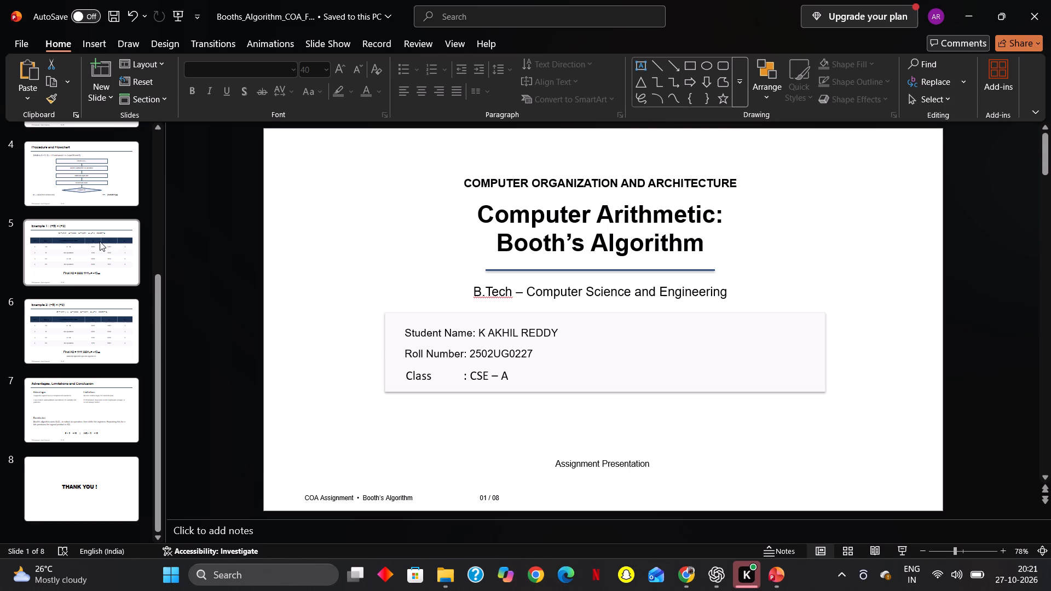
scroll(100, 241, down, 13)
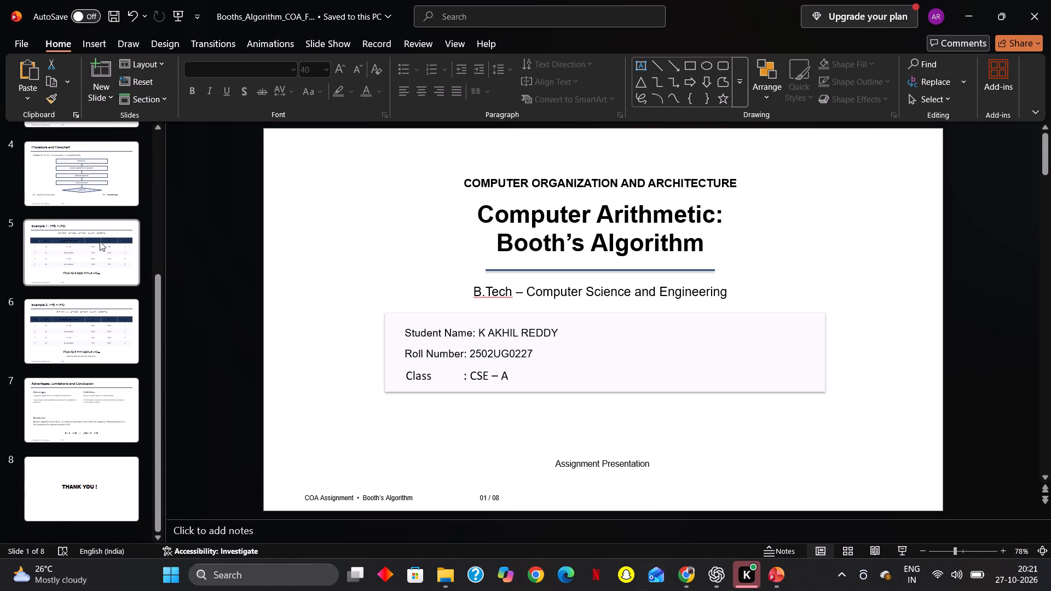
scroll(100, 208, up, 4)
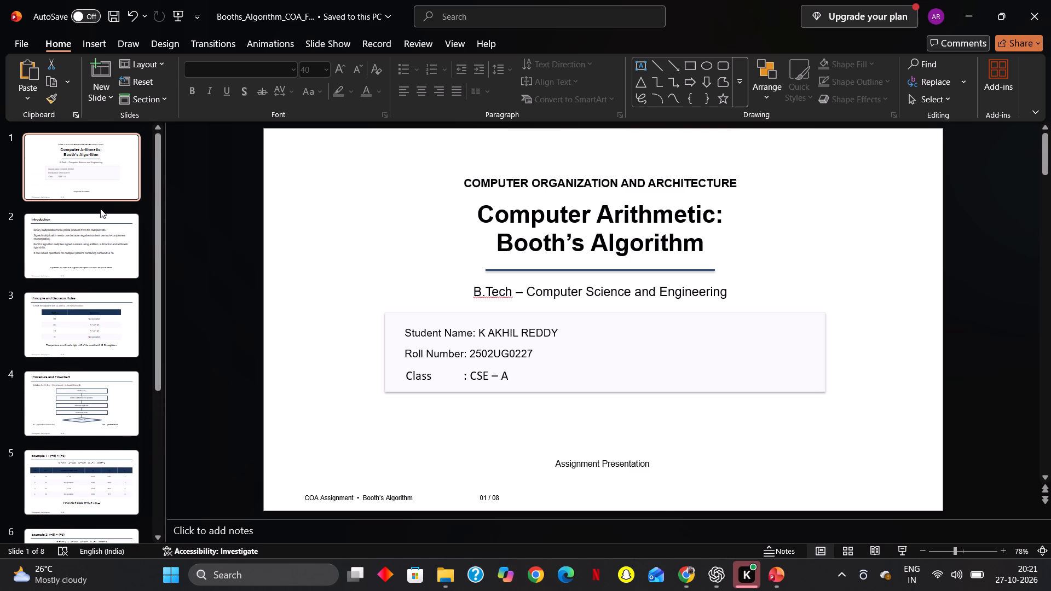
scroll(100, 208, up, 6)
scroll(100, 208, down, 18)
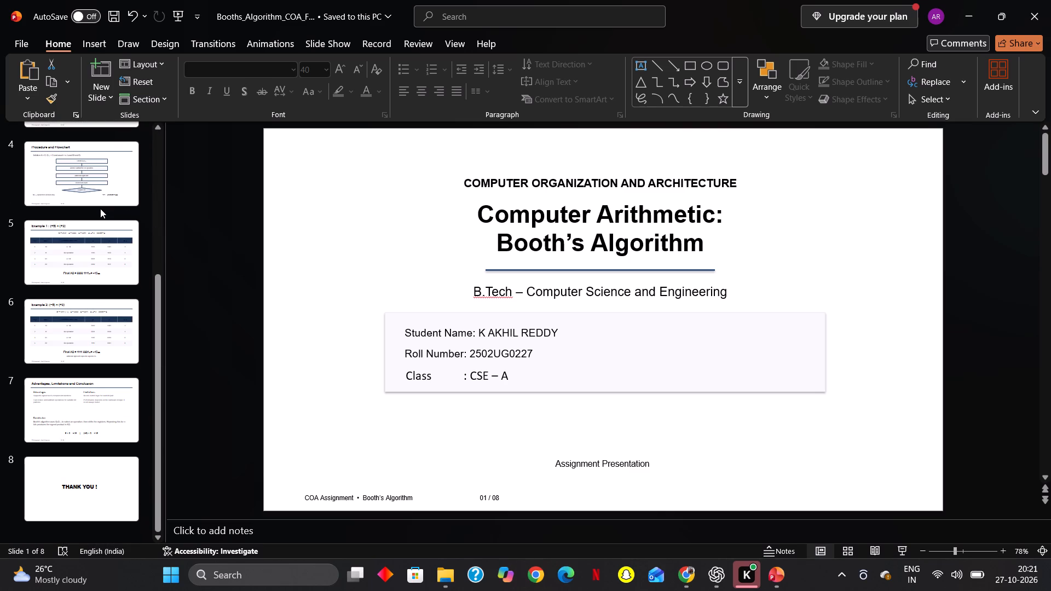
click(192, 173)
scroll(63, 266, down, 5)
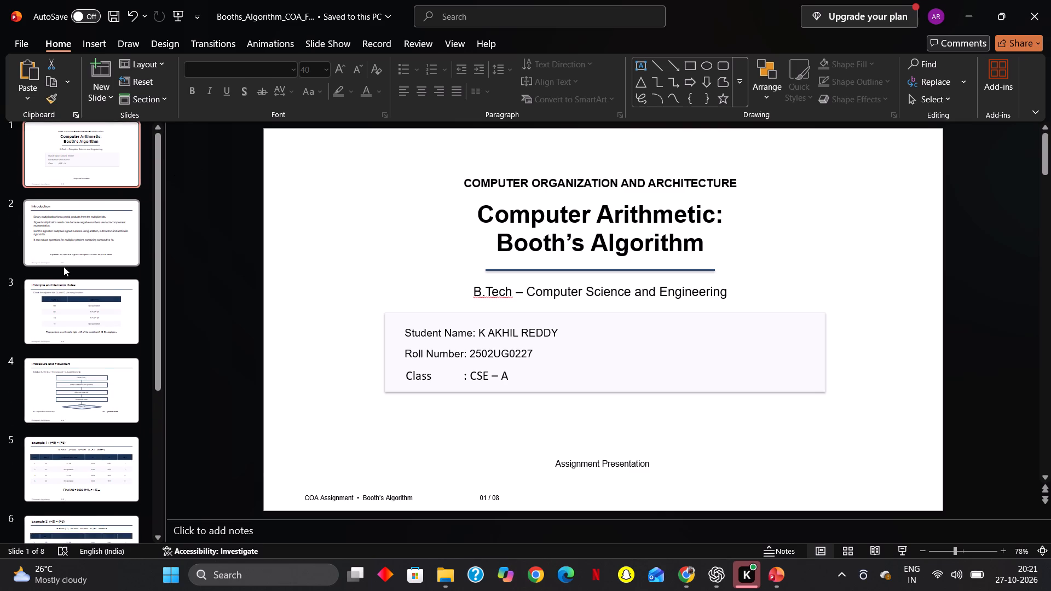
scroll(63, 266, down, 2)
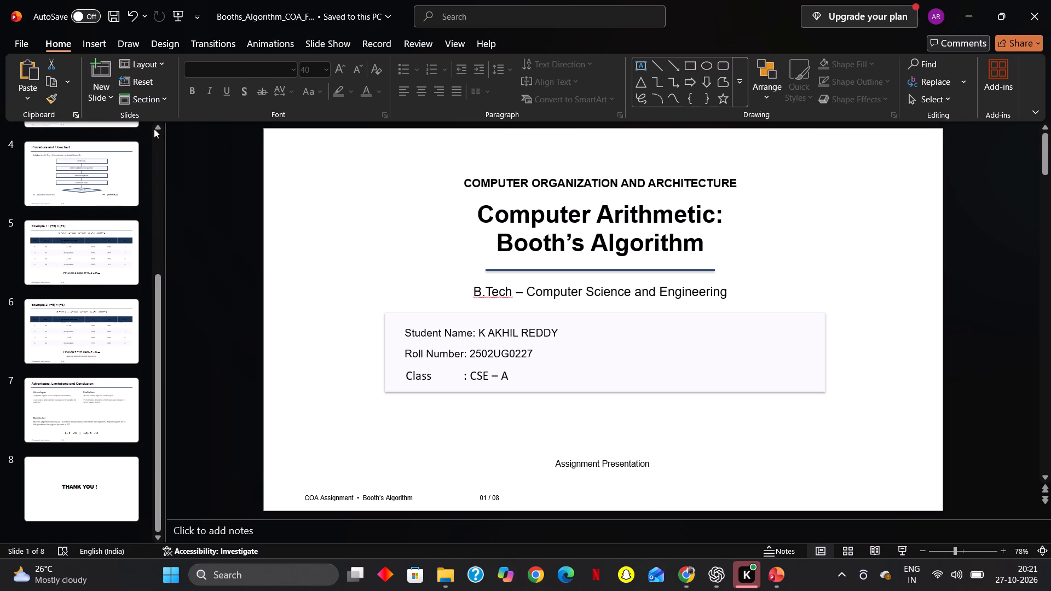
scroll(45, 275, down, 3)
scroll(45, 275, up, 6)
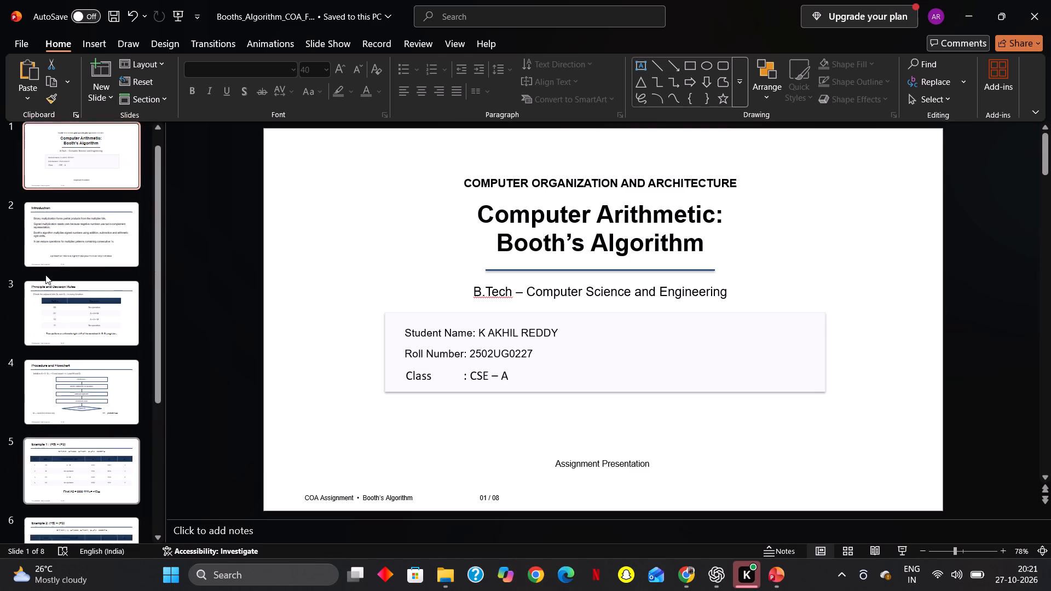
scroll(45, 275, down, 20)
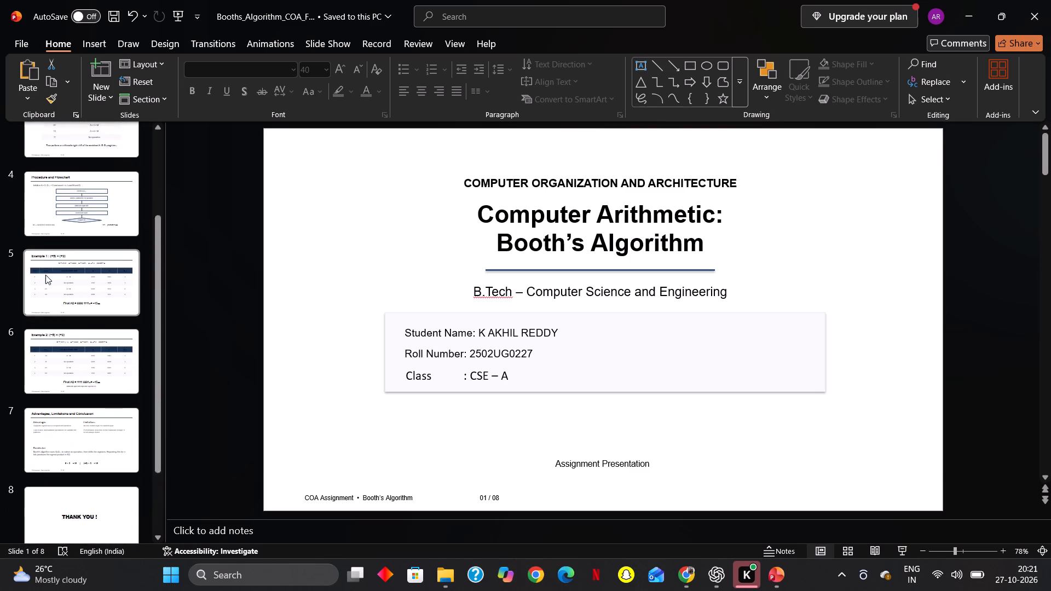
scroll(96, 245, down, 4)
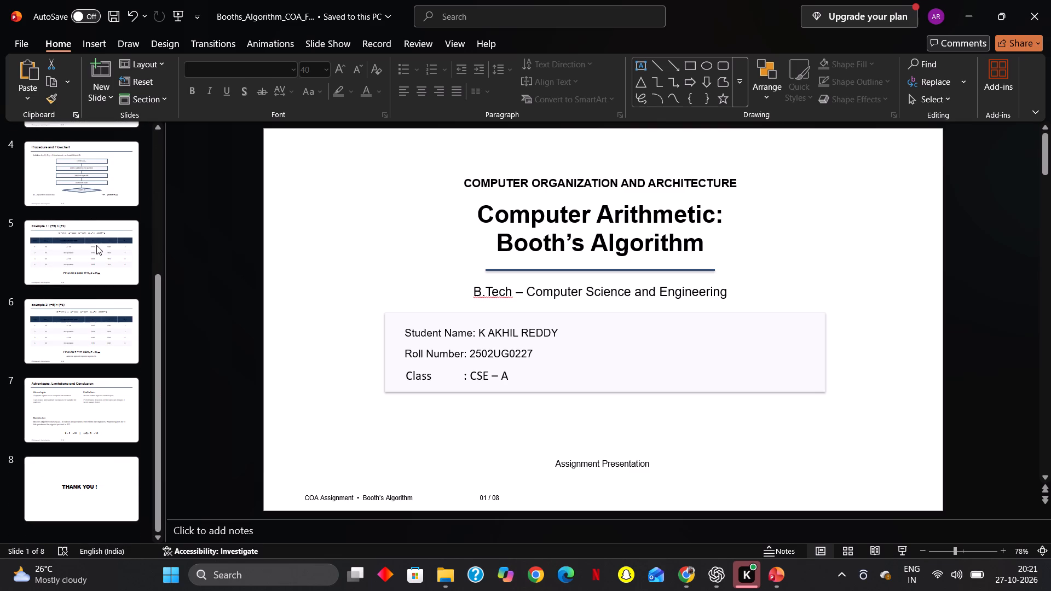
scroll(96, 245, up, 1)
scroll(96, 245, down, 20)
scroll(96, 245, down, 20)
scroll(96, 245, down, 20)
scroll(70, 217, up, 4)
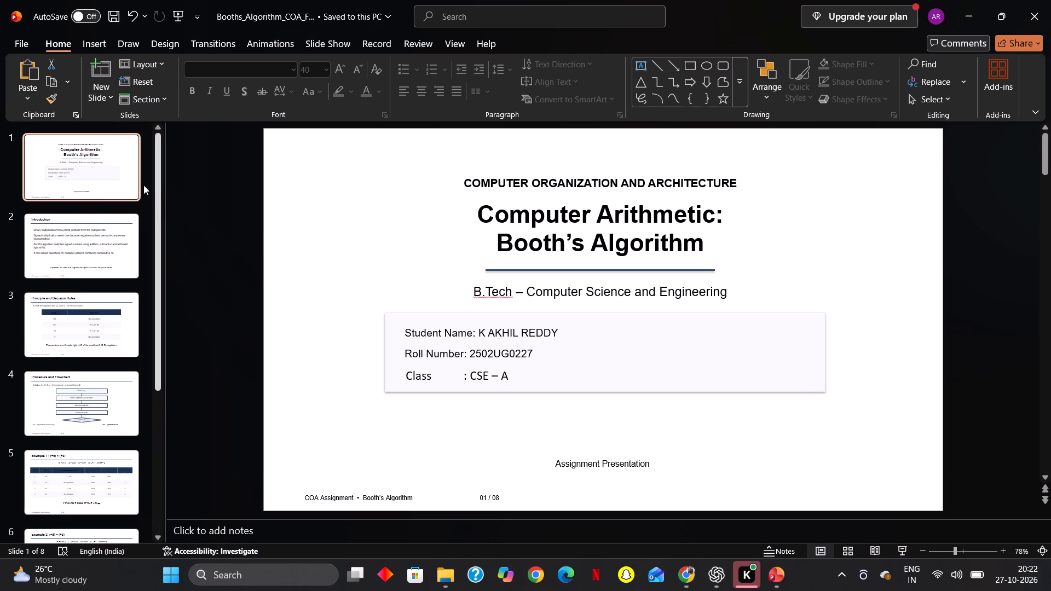
Page through the slides from "Introduction" to the closing "THANK YOU !" slide and back to the start, checking each layout.
click(85, 249)
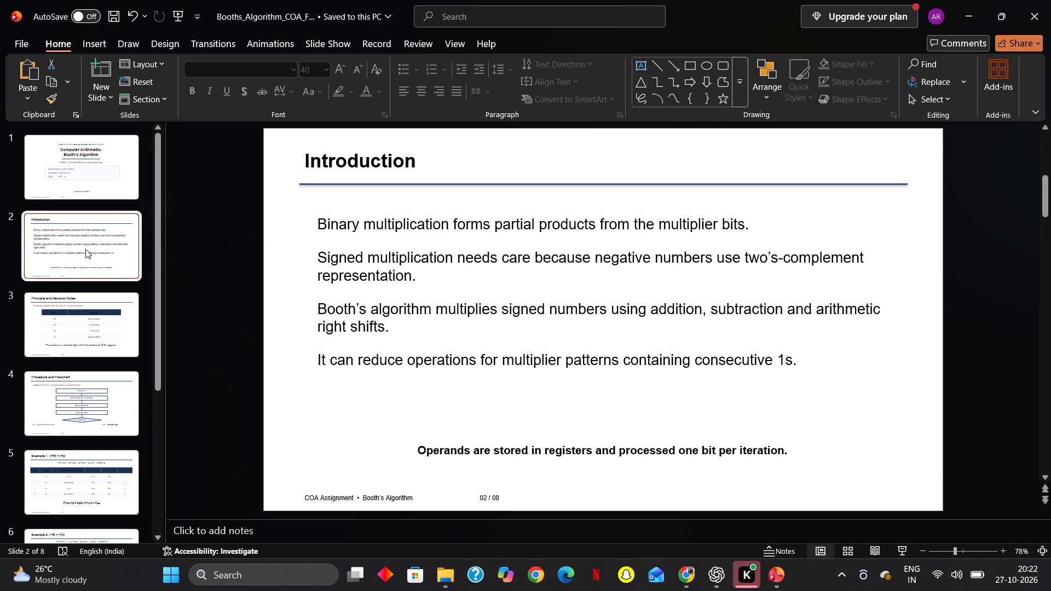
key(Down)
key(Down)
key(Down)
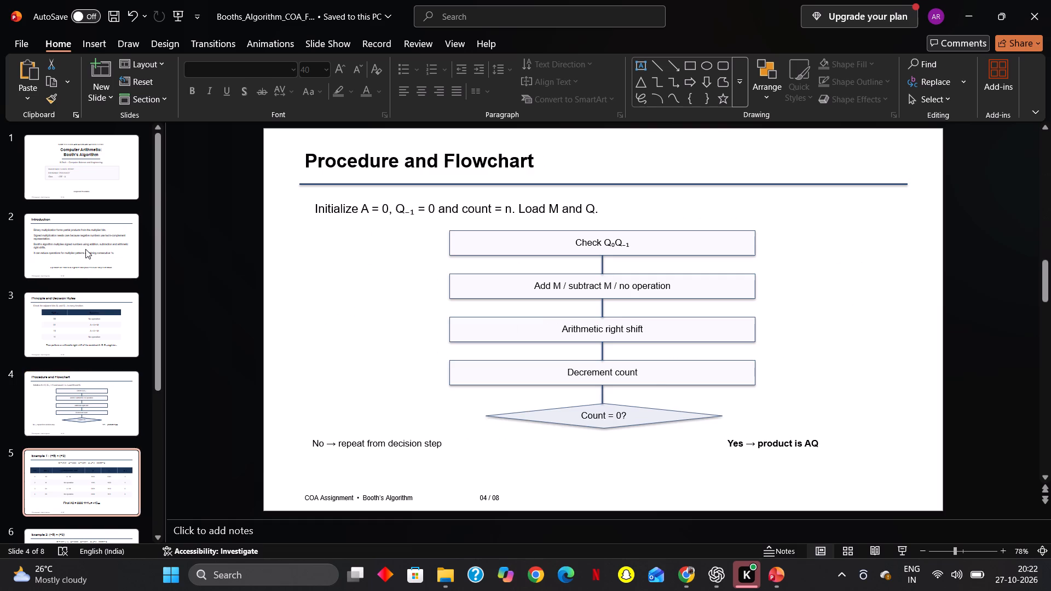
key(Down)
key(Down)
key(Down)
key(Down)
key(Up)
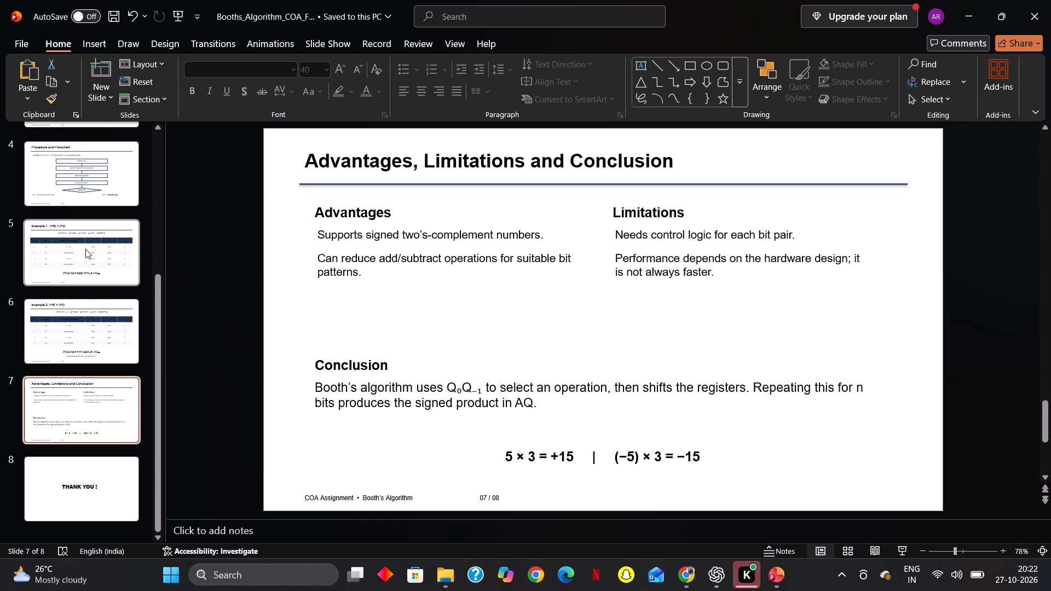
key(Up)
key(Up)
key(Up)
key(Up)
key(Up)
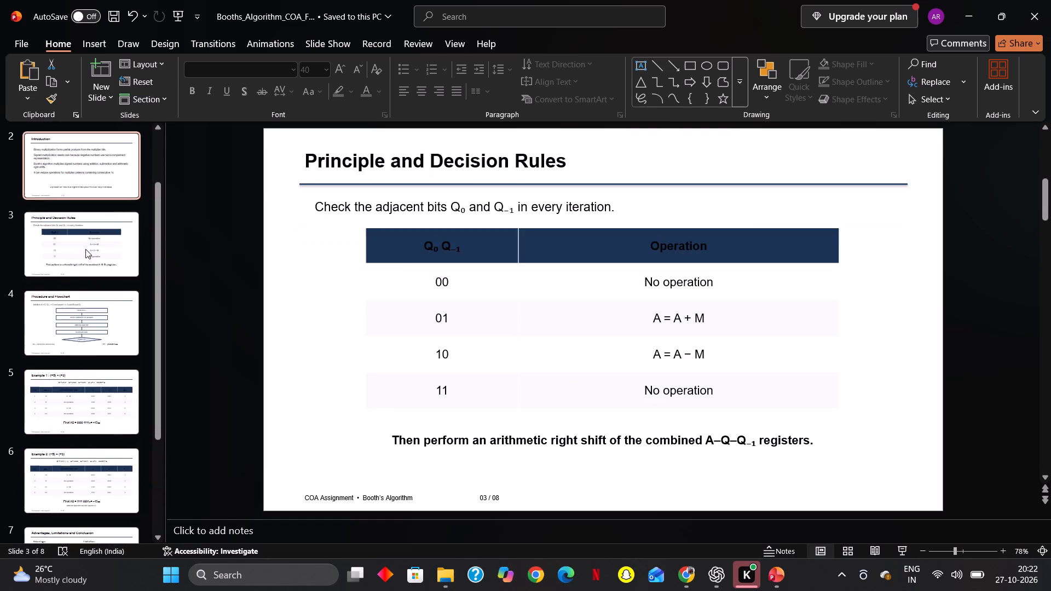
key(Up)
Go through the slides once more down to the "THANK YOU !" slide and return to title slide 1.
key(Down)
key(Down)
key(Down)
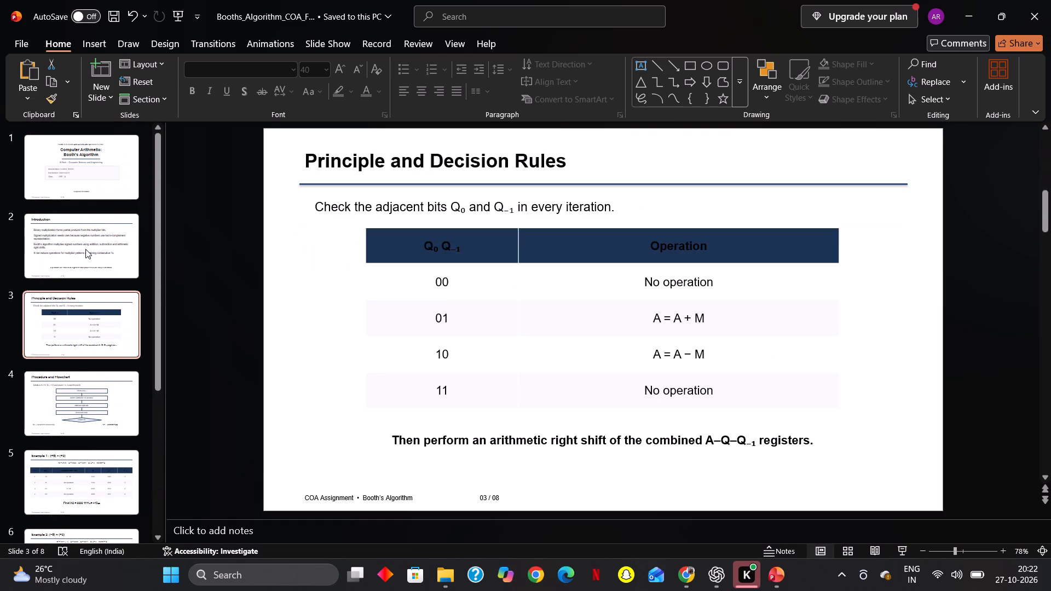
key(Down)
key(Down)
key(Down)
key(Down)
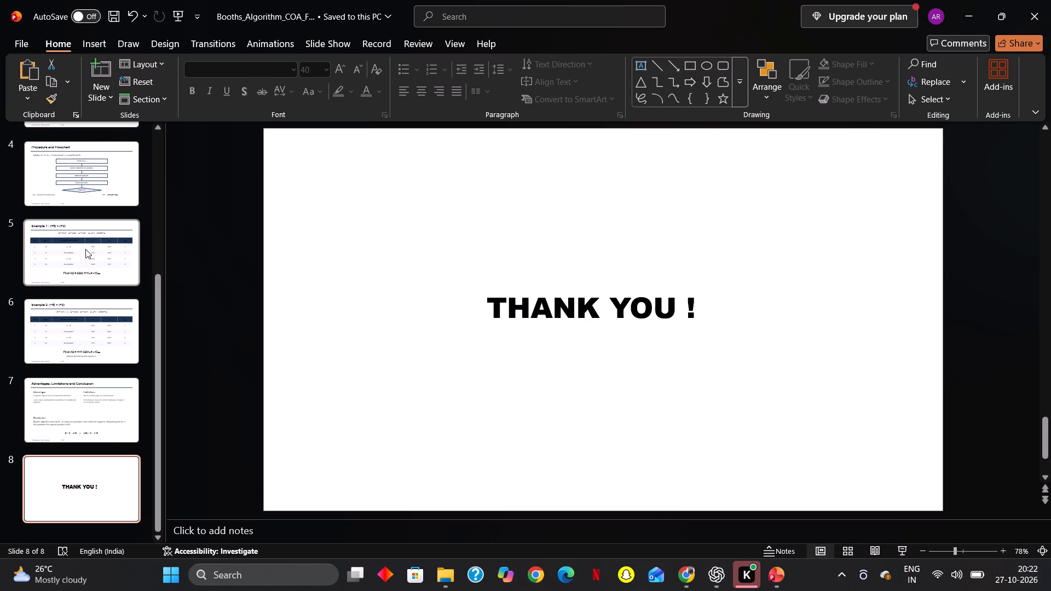
key(Down)
key(Up)
key(Up)
key(Up)
key(Up)
key(Up)
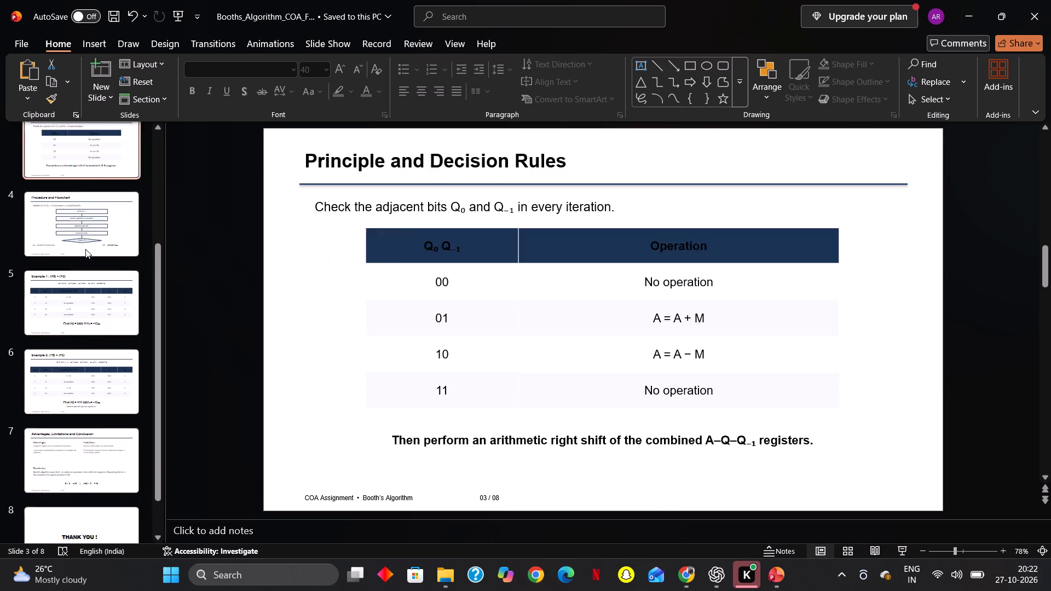
key(Up)
key(Up)
key(Up)
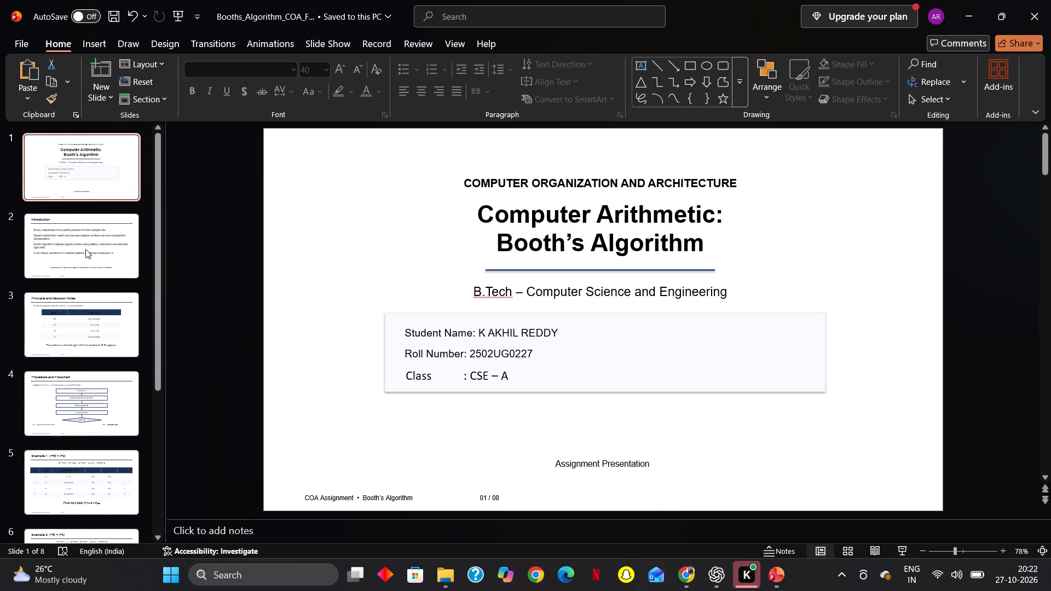
Check the "Class" text box on the title slide, and review the slides in order through to the closing "THANK YOU !" slide.
click(590, 385)
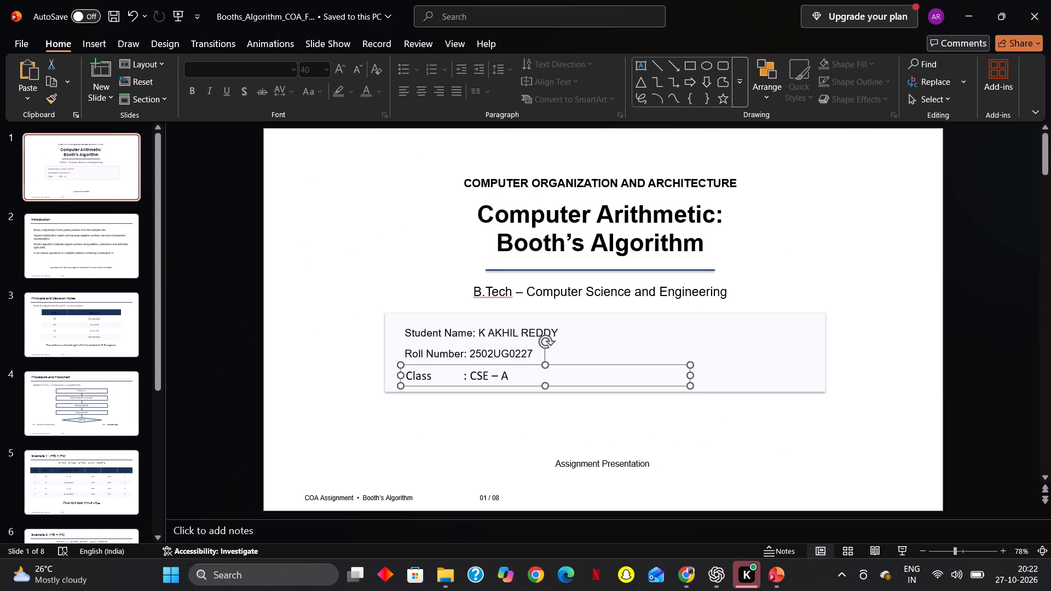
click(242, 230)
key(Down)
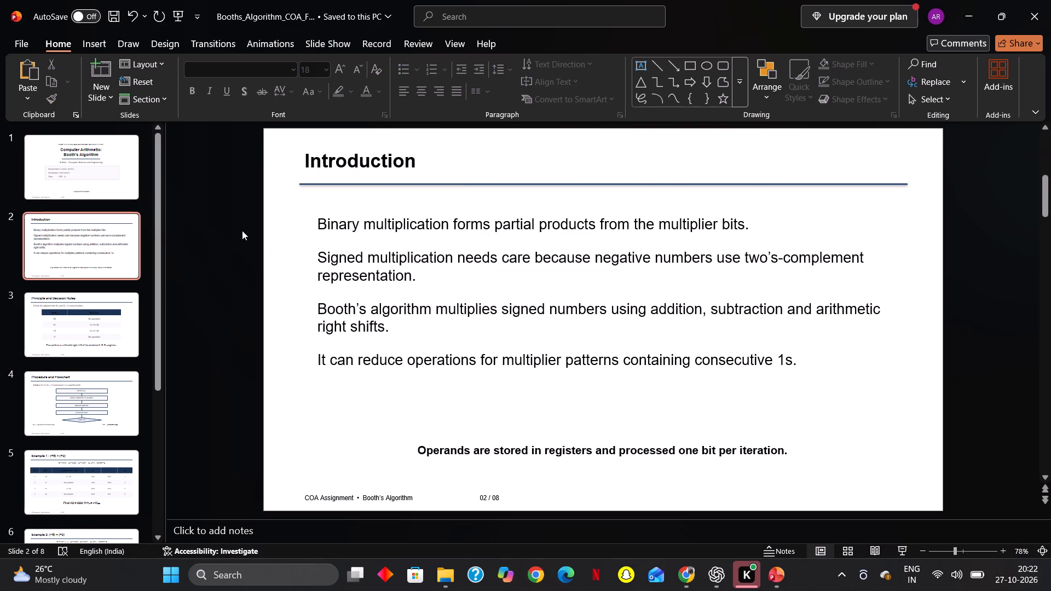
key(Up)
key(Up)
key(Down)
key(Down)
key(Down)
key(Down)
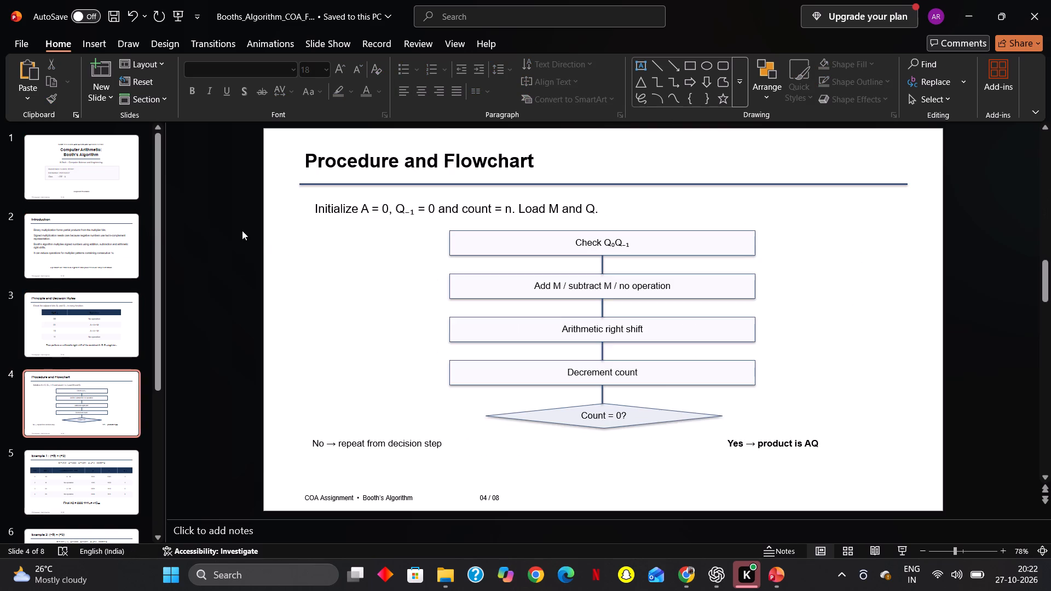
key(Down)
key(Down)
key(Down)
key(Down)
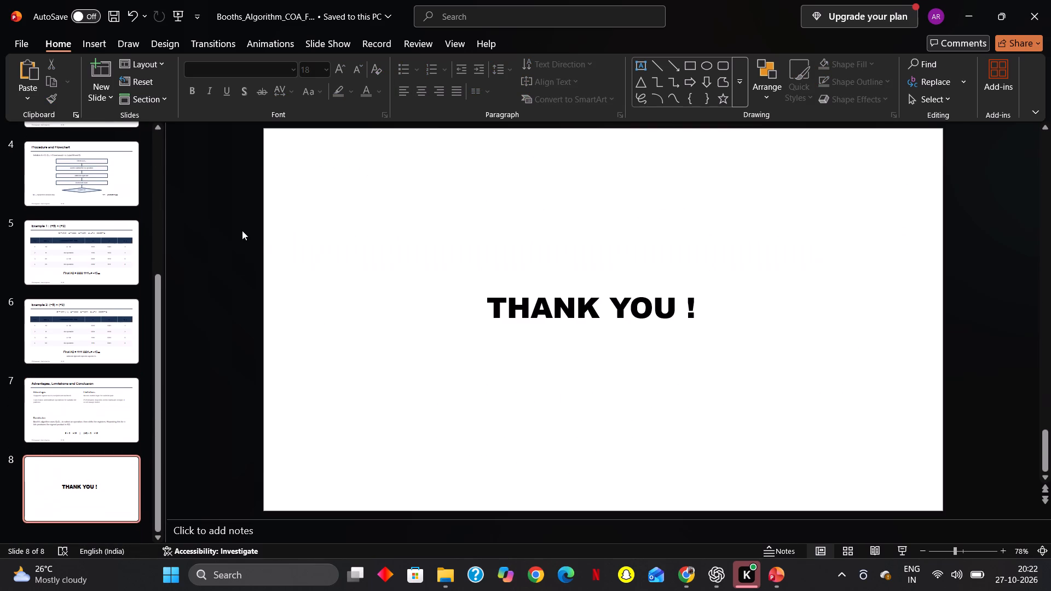
key(Up)
key(Down)
Nudge the "THANK YOU !" text box slightly to the left on closing slide 8 to centre it on the slide.
click(622, 304)
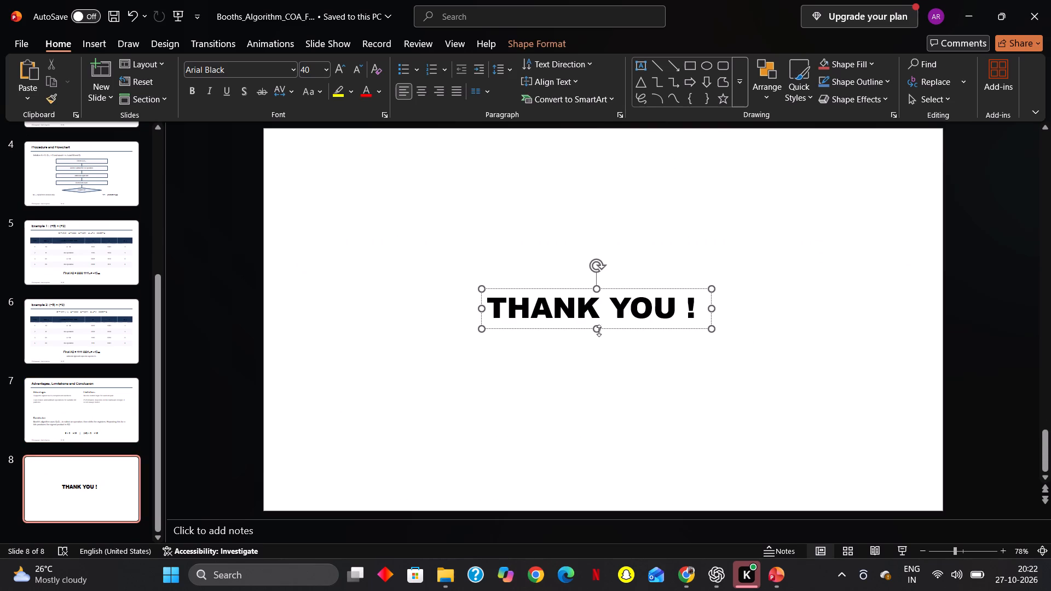
drag(608, 329, 602, 336)
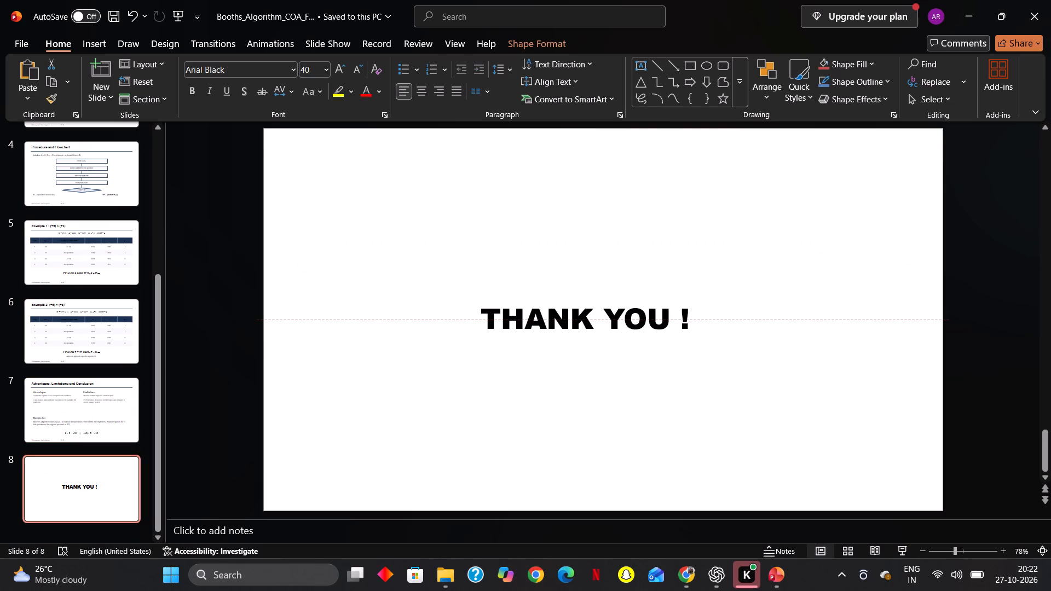
drag(602, 336, 608, 327)
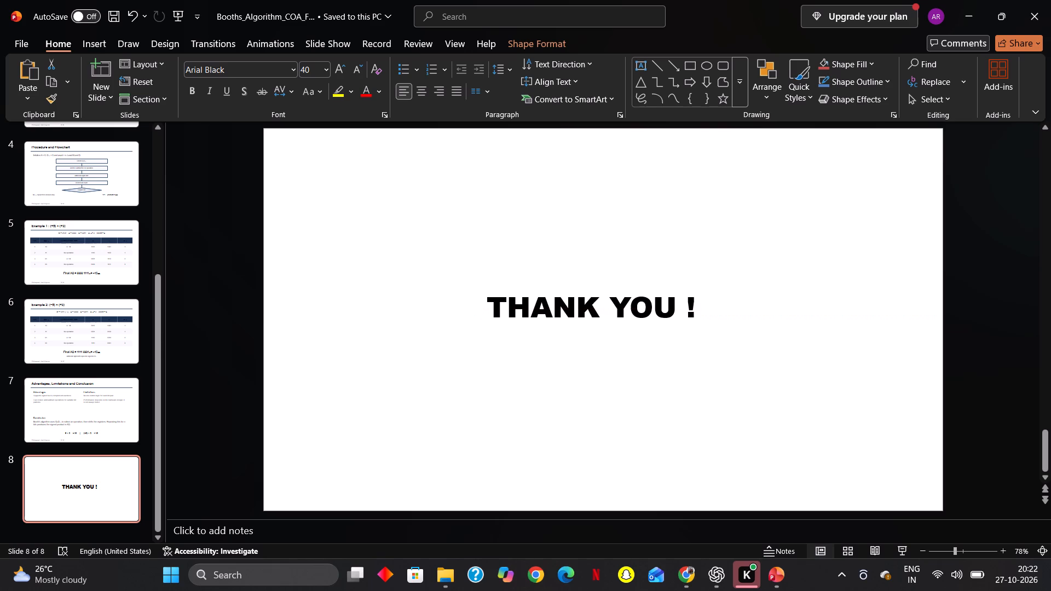
drag(608, 327, 608, 324)
drag(608, 324, 602, 328)
click(1001, 256)
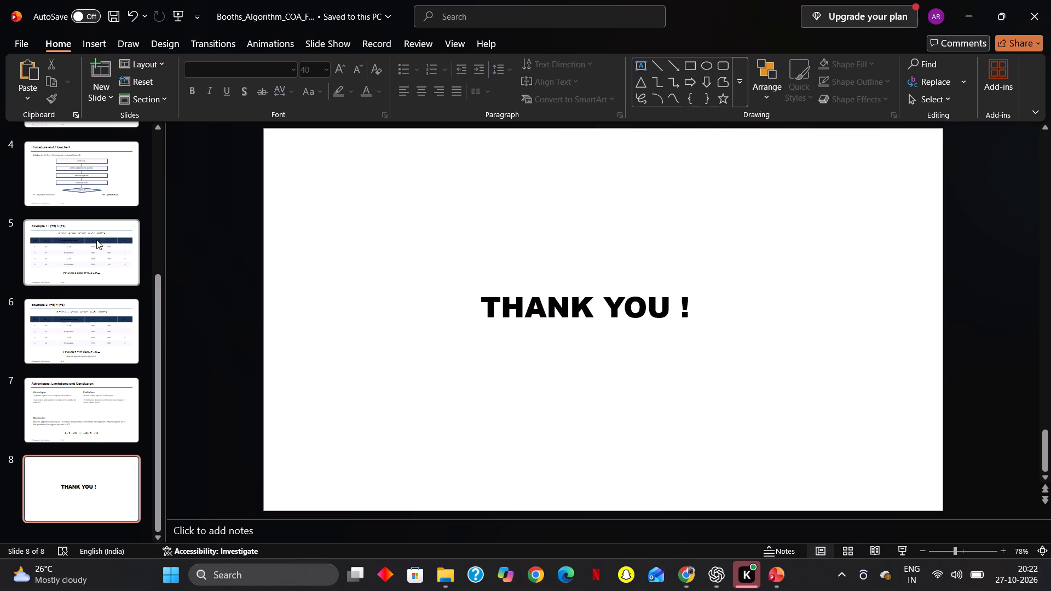
Return to title slide 1, and look through the slides down to the closing "THANK YOU !" slide and back.
scroll(96, 240, up, 8)
click(85, 189)
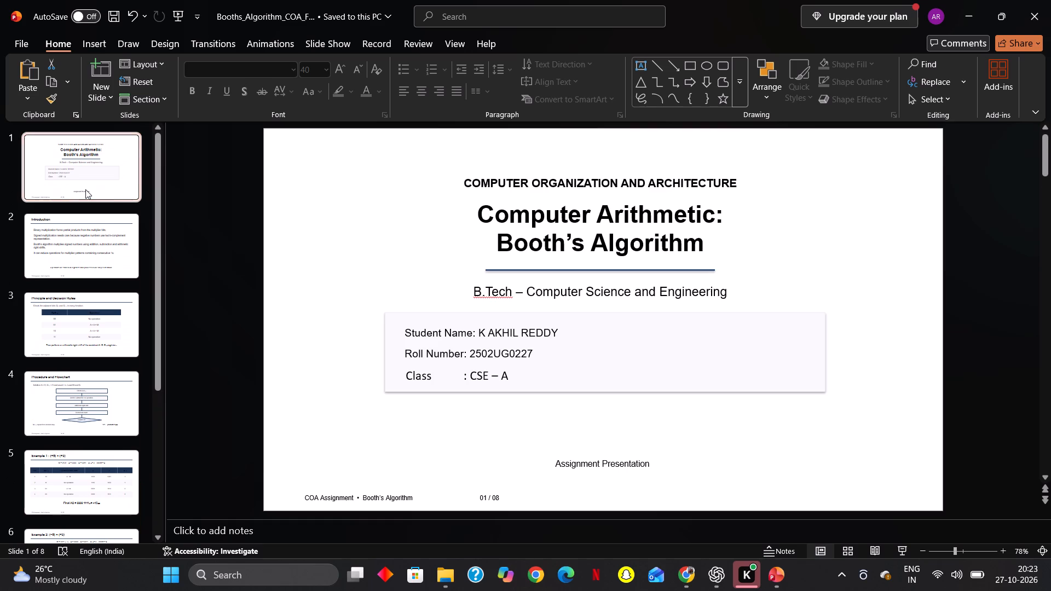
click(194, 215)
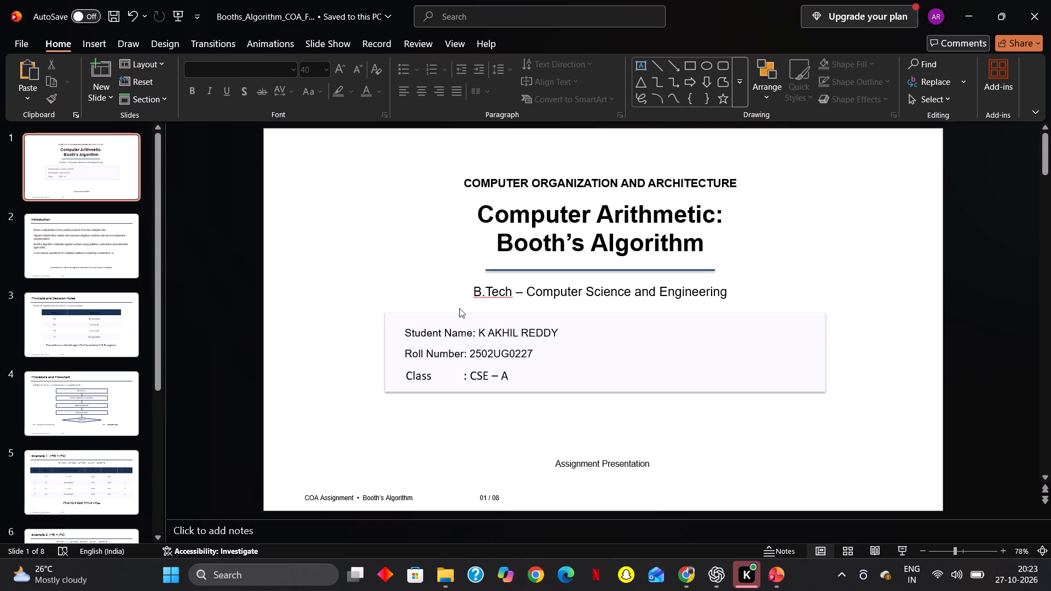
click(227, 238)
click(218, 209)
scroll(218, 209, down, 1)
scroll(218, 209, up, 1)
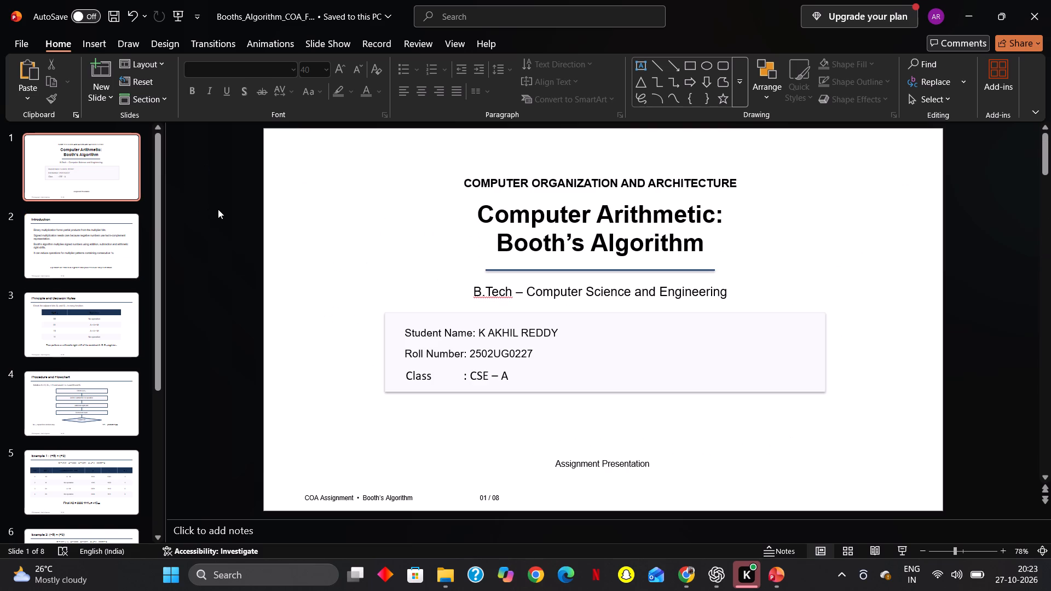
scroll(218, 209, up, 4)
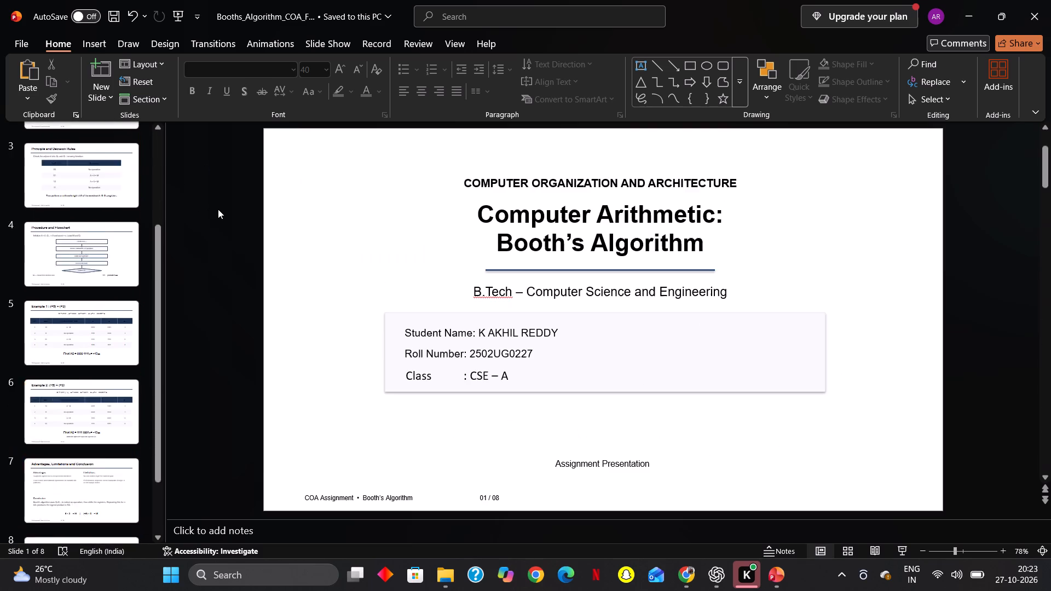
scroll(218, 209, up, 1)
scroll(218, 209, down, 6)
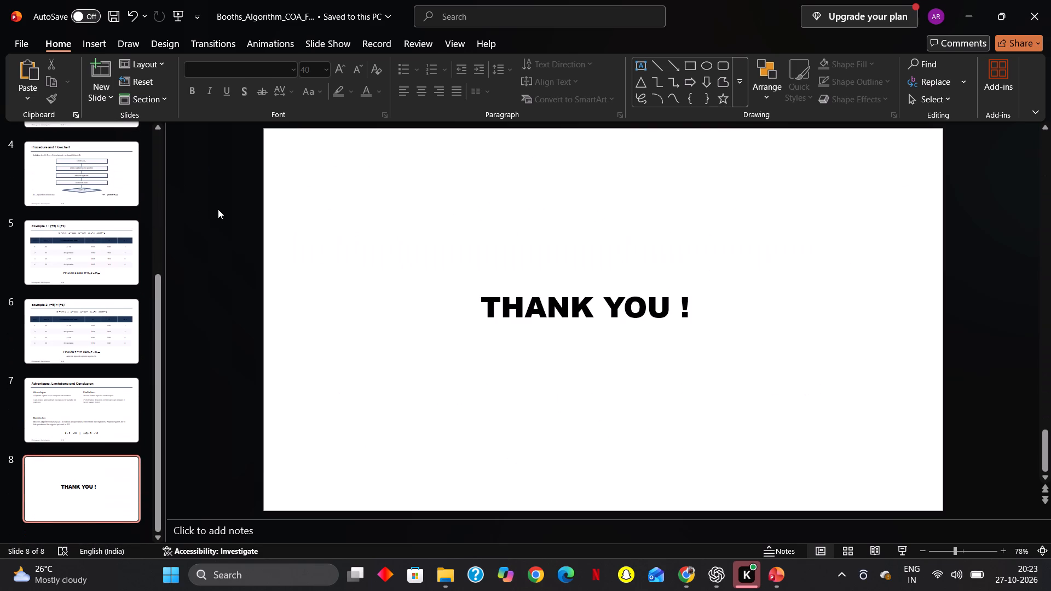
scroll(218, 209, up, 6)
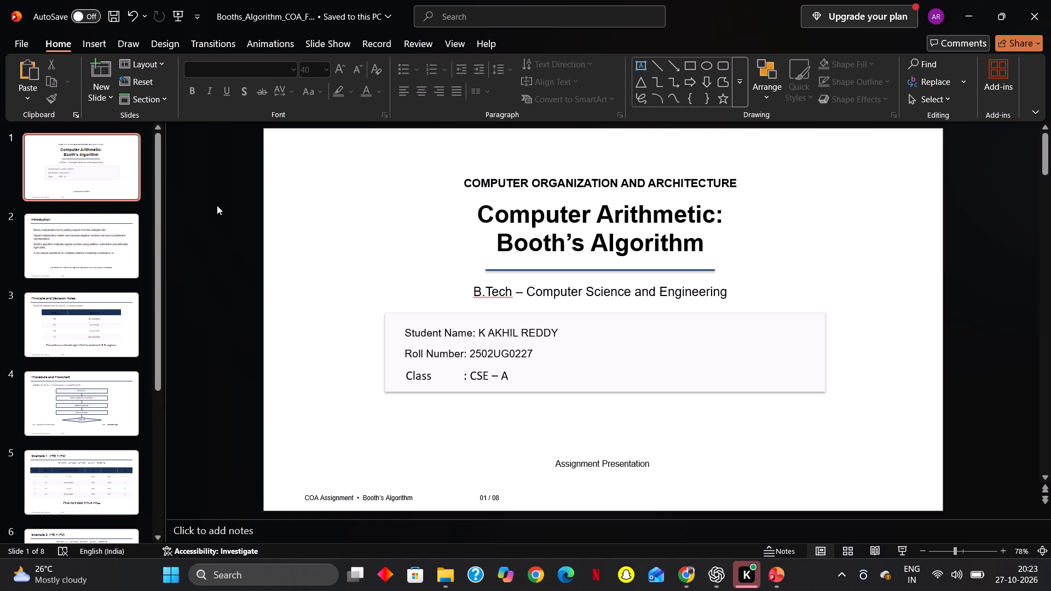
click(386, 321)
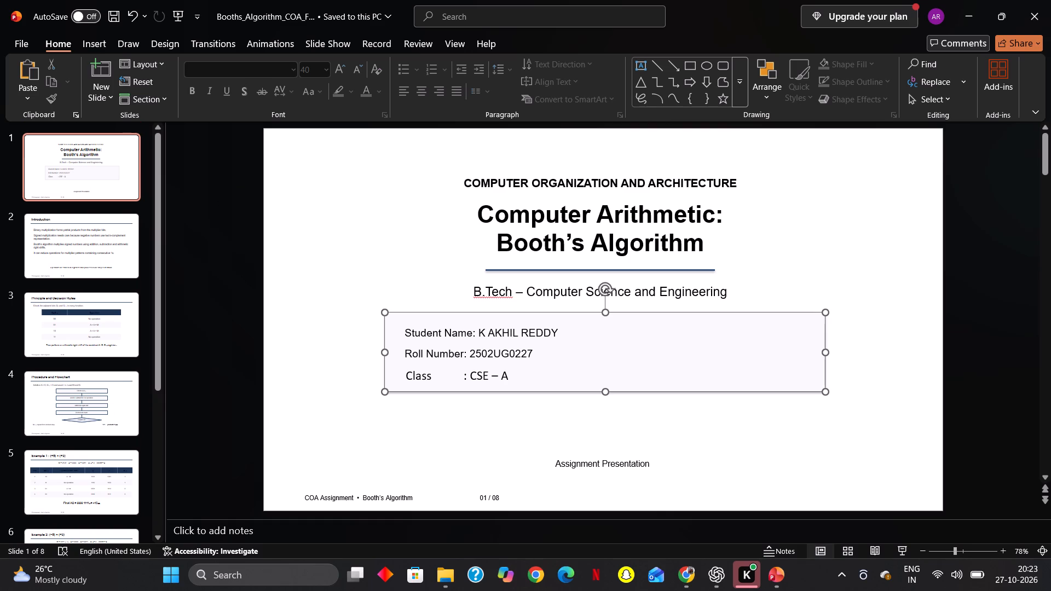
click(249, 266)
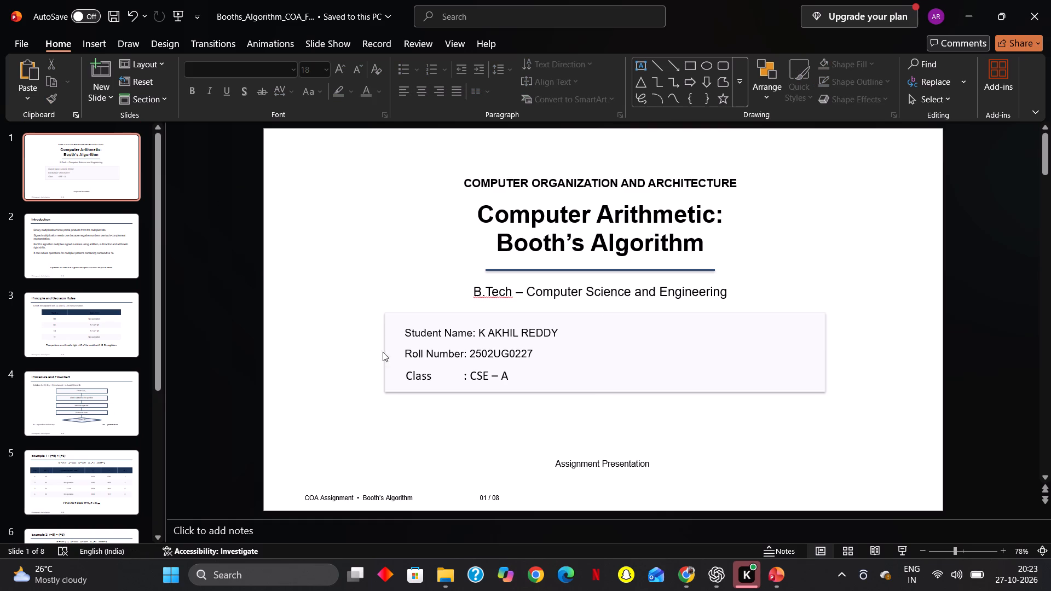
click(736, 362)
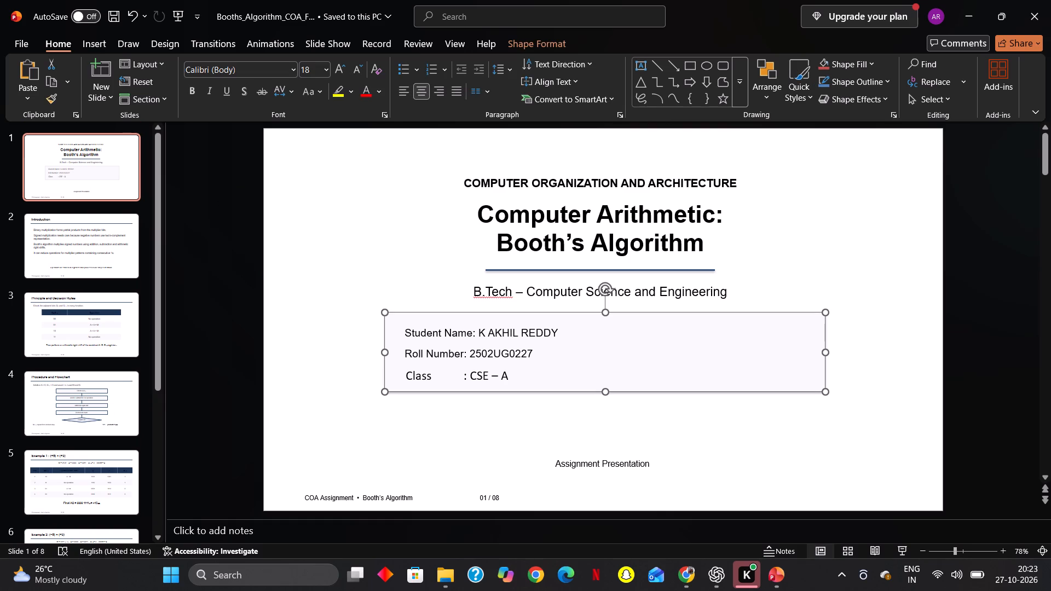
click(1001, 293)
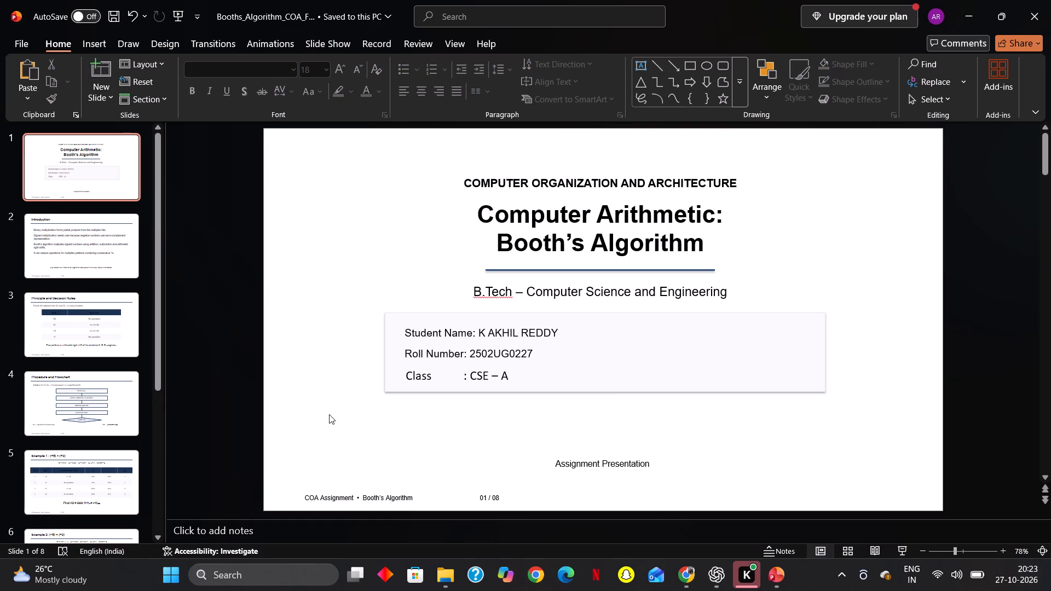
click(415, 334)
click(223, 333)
Change the font of the "Student Name" label on the title slide to Arial Rounded MT Bold.
click(472, 331)
drag(472, 331, 414, 331)
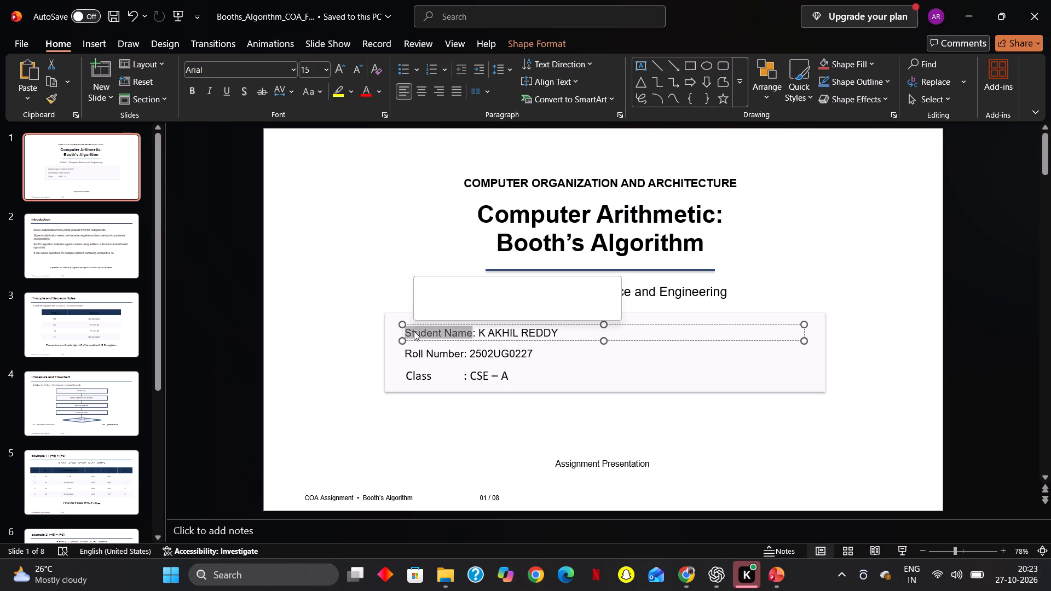
click(252, 71)
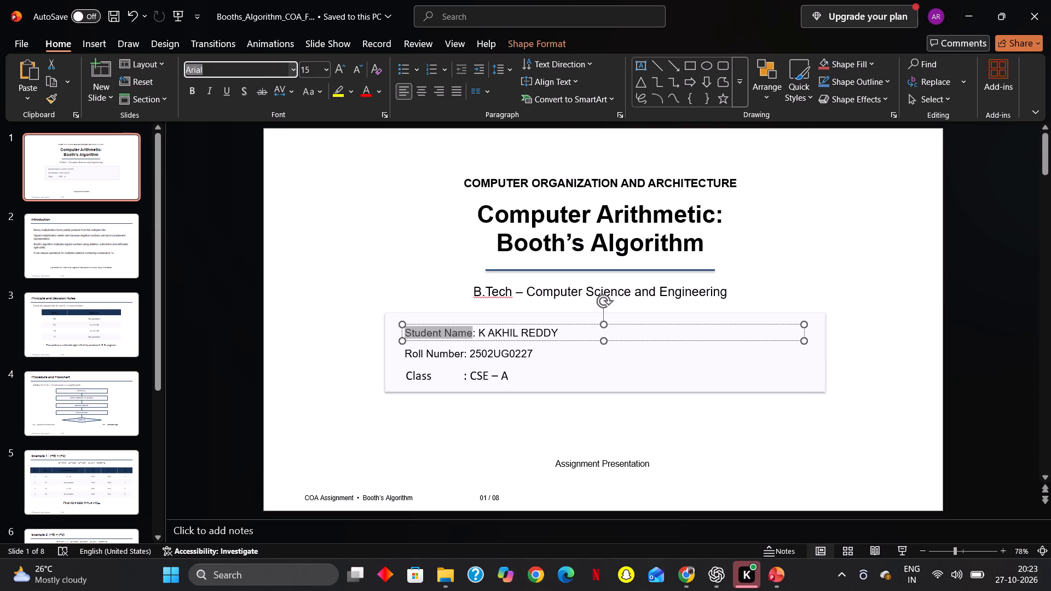
click(297, 69)
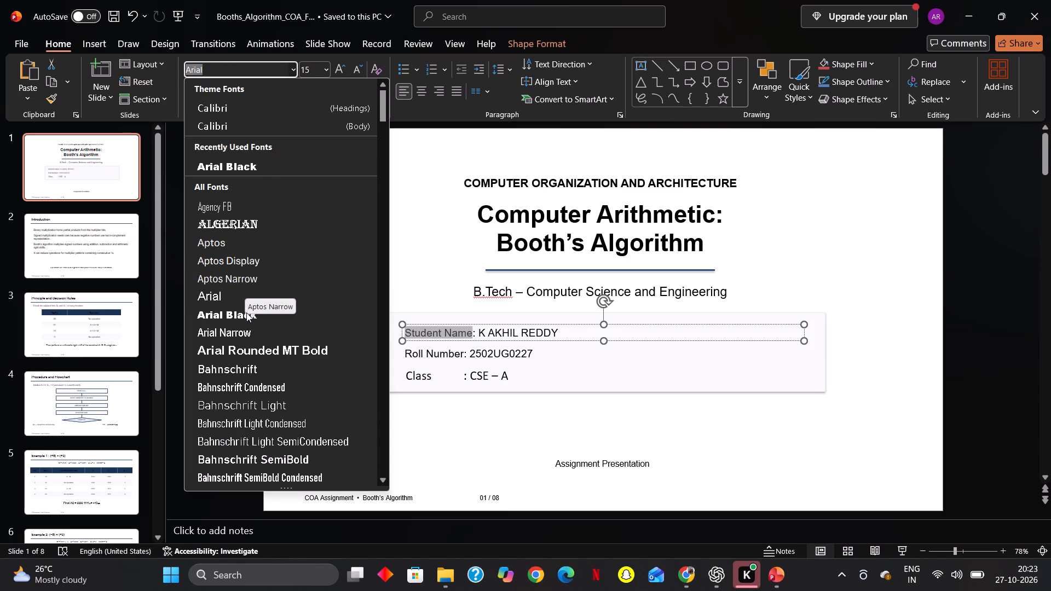
click(241, 348)
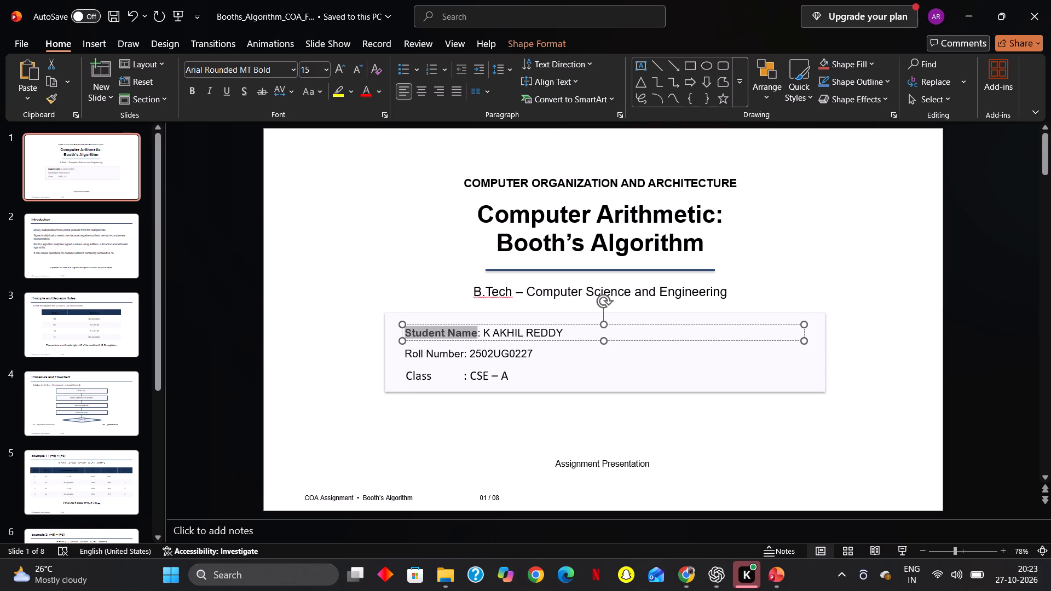
click(233, 349)
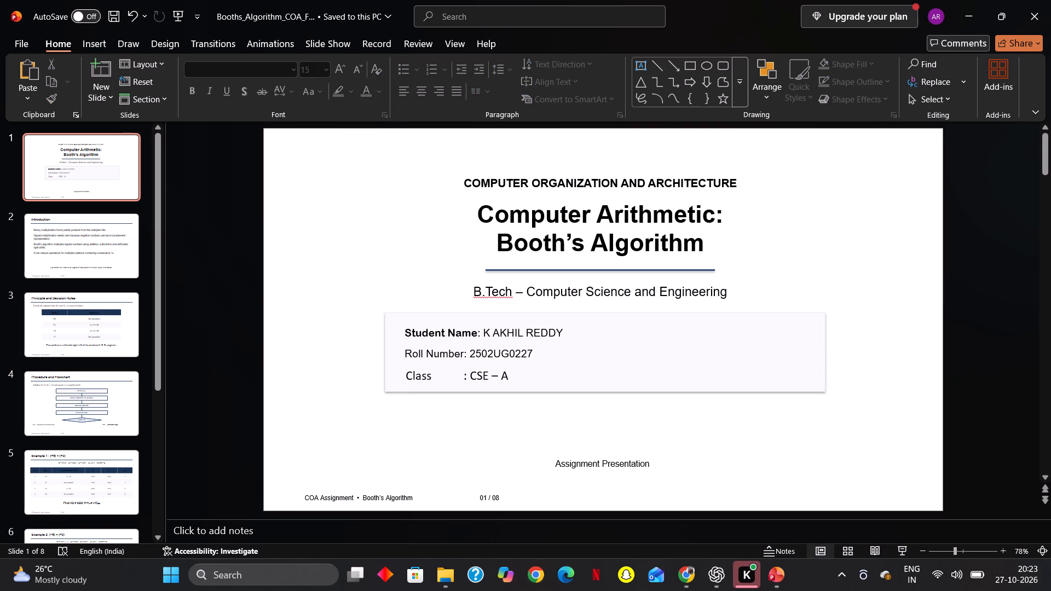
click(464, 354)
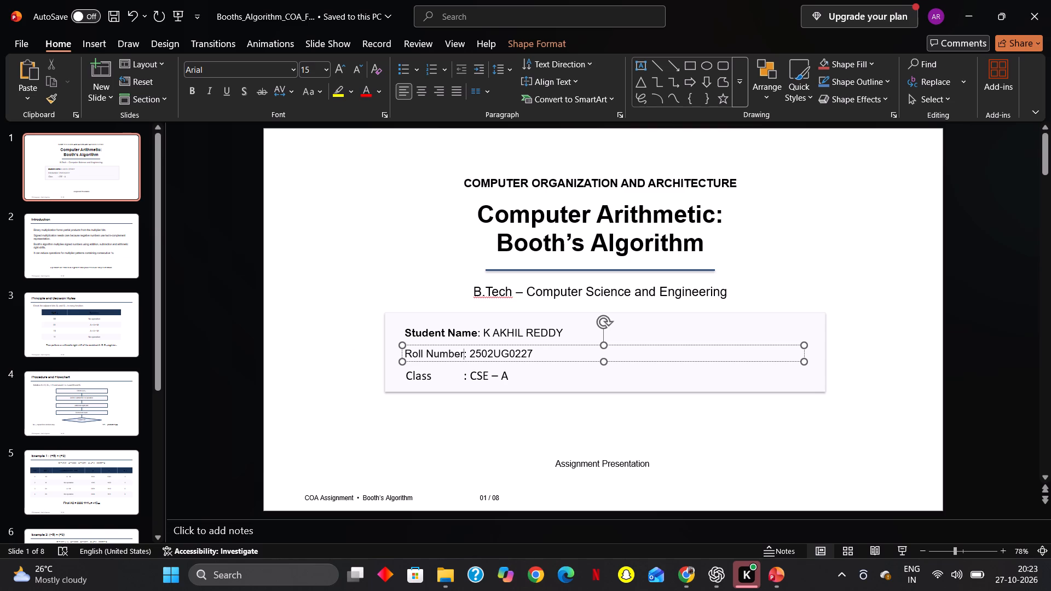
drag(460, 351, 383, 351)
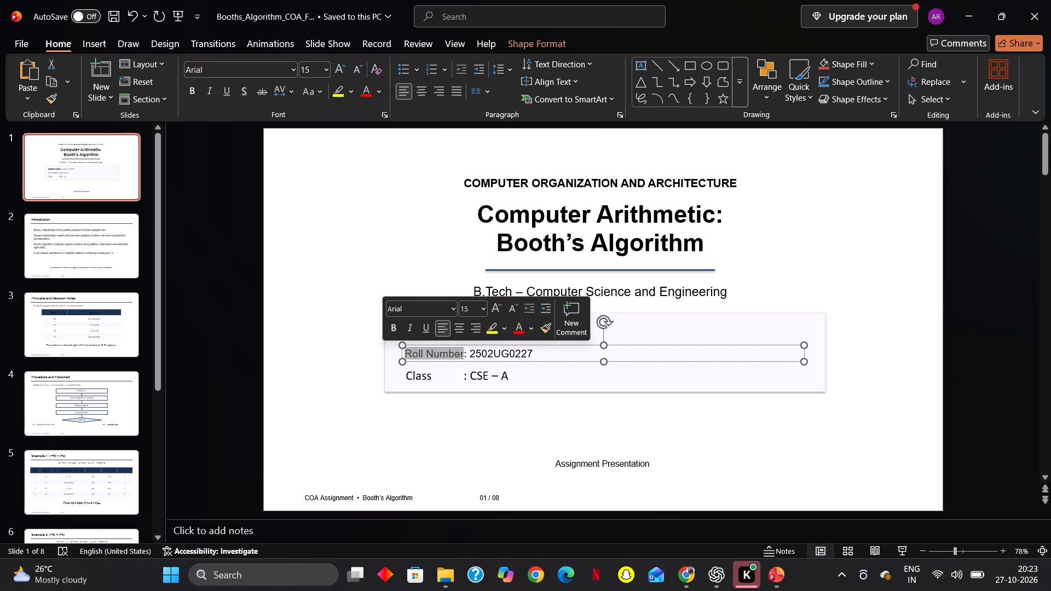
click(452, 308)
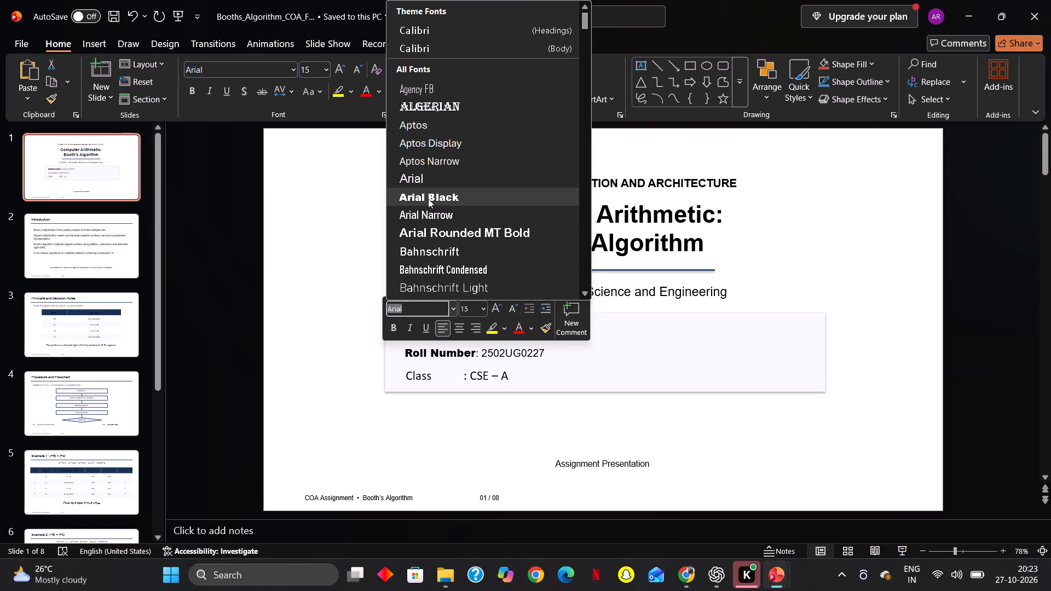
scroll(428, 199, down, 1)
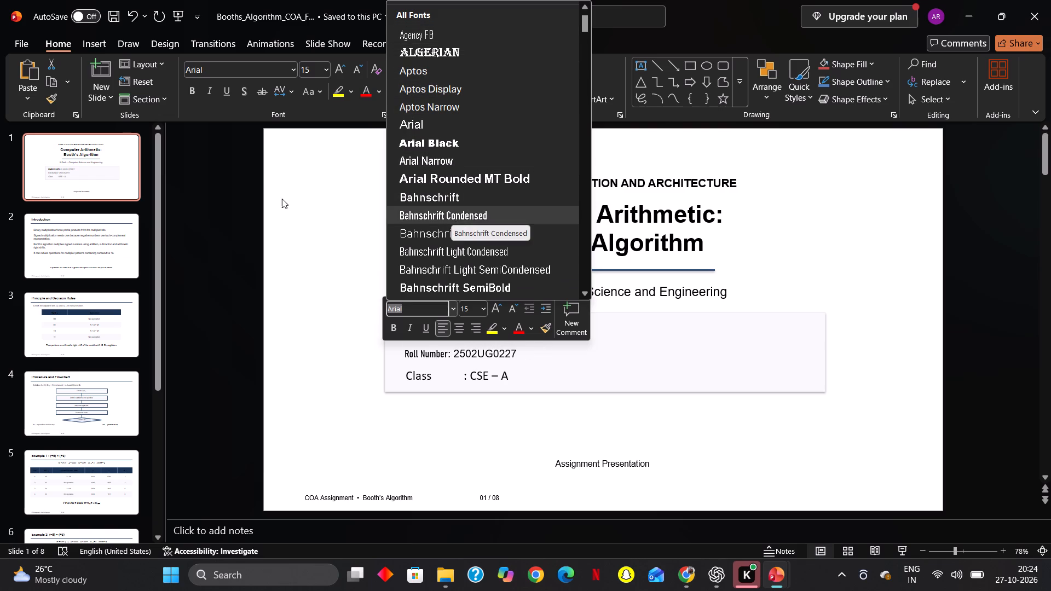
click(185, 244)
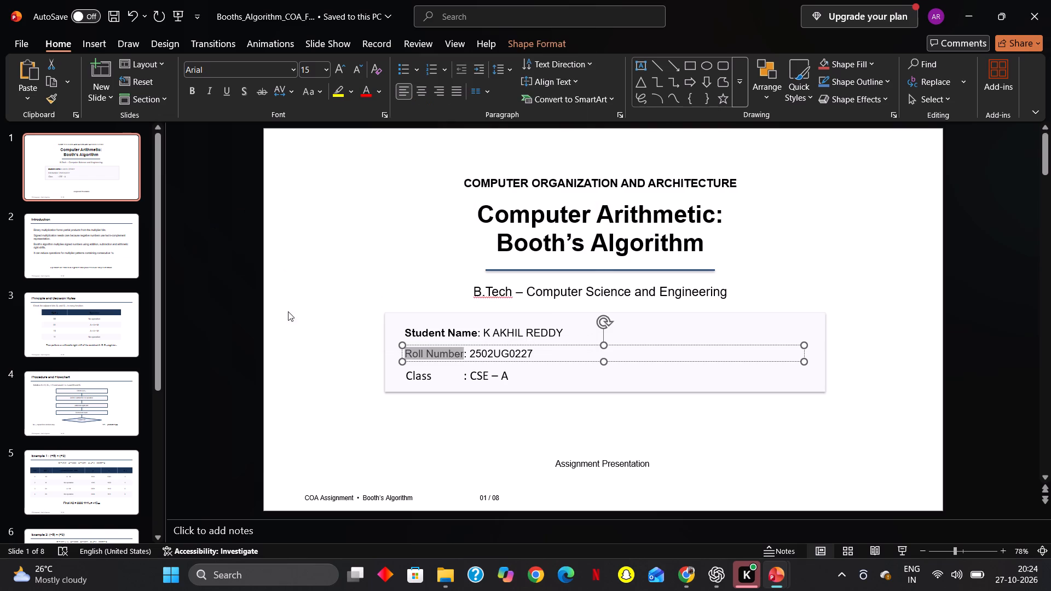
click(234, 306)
Set the font size of the "Student Name" label on the title slide to 16.
click(457, 328)
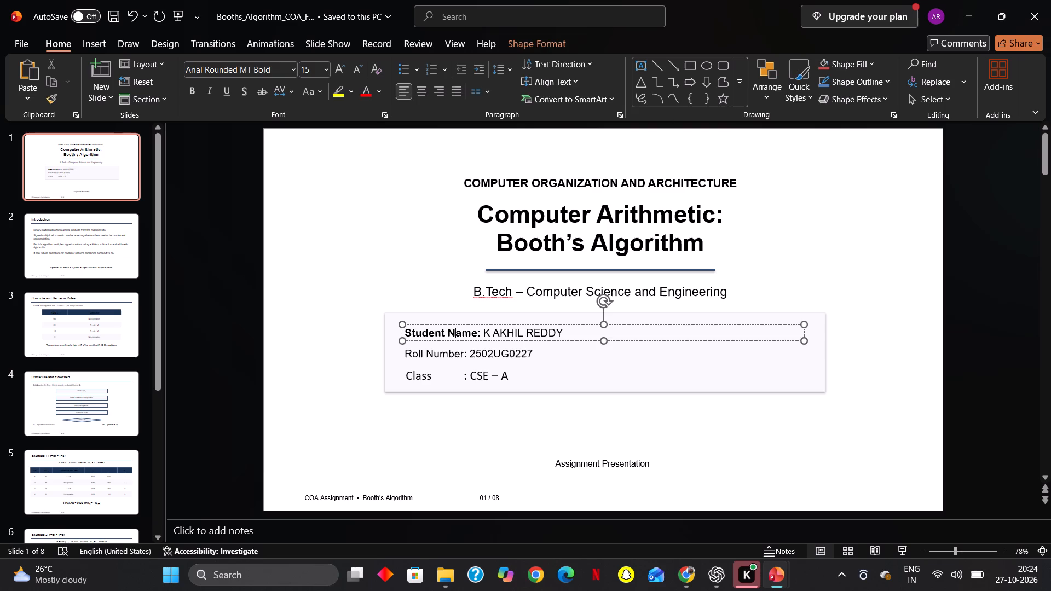
drag(475, 334, 425, 329)
drag(425, 329, 389, 323)
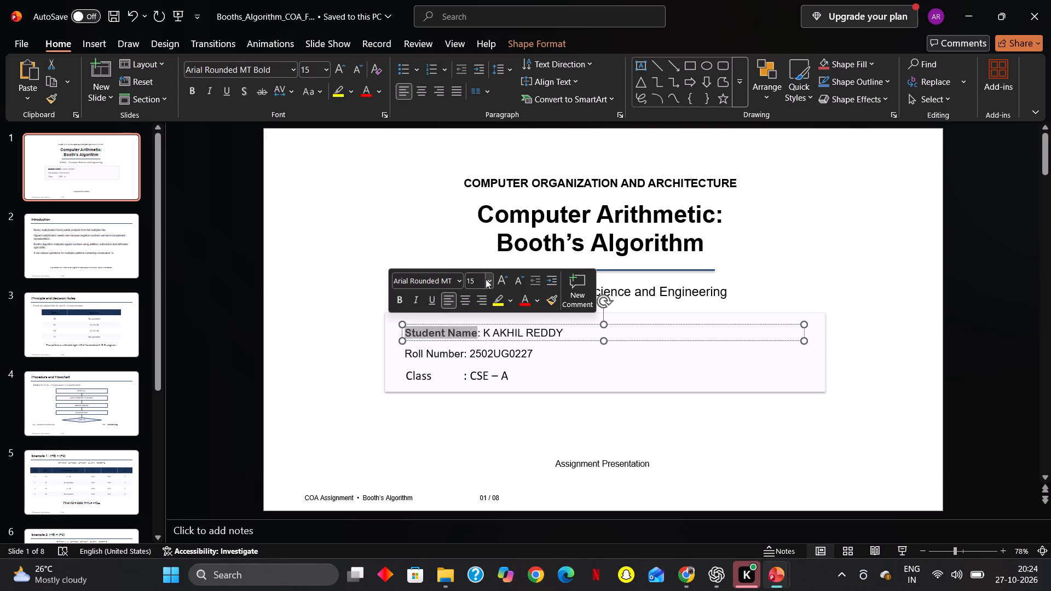
click(486, 279)
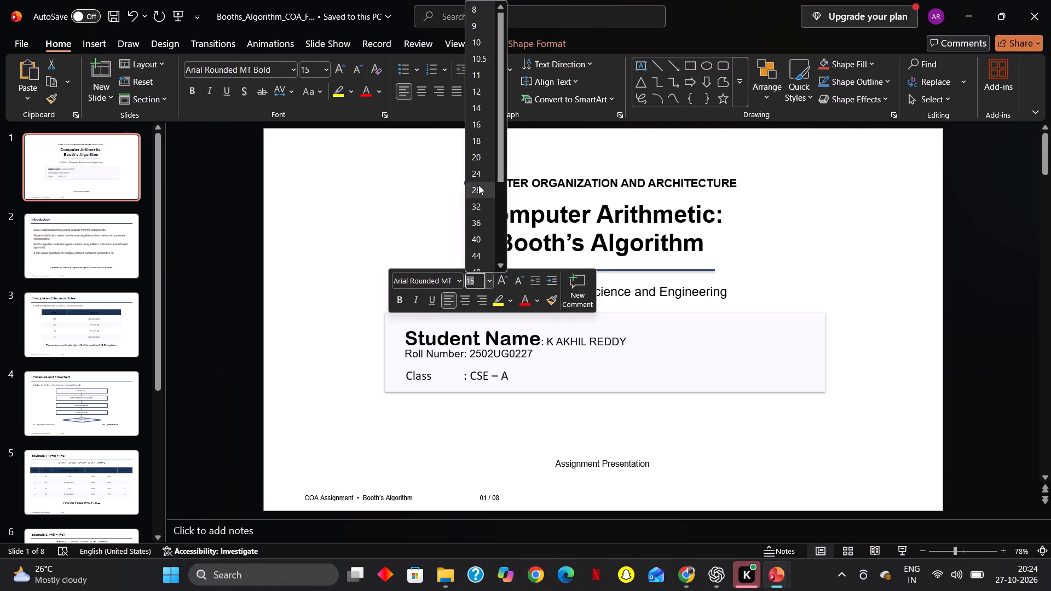
scroll(478, 185, up, 4)
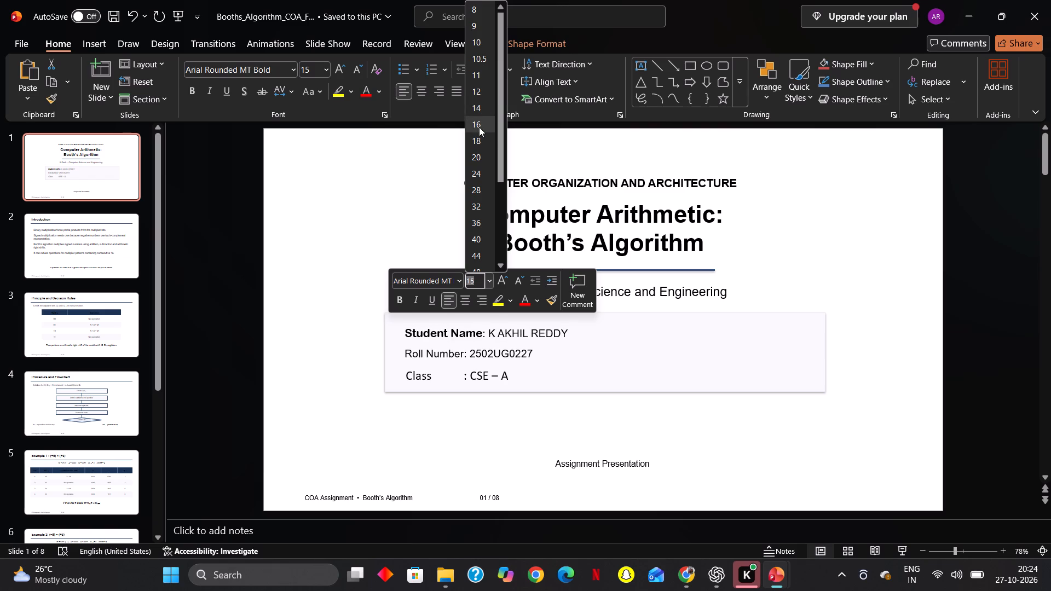
click(479, 126)
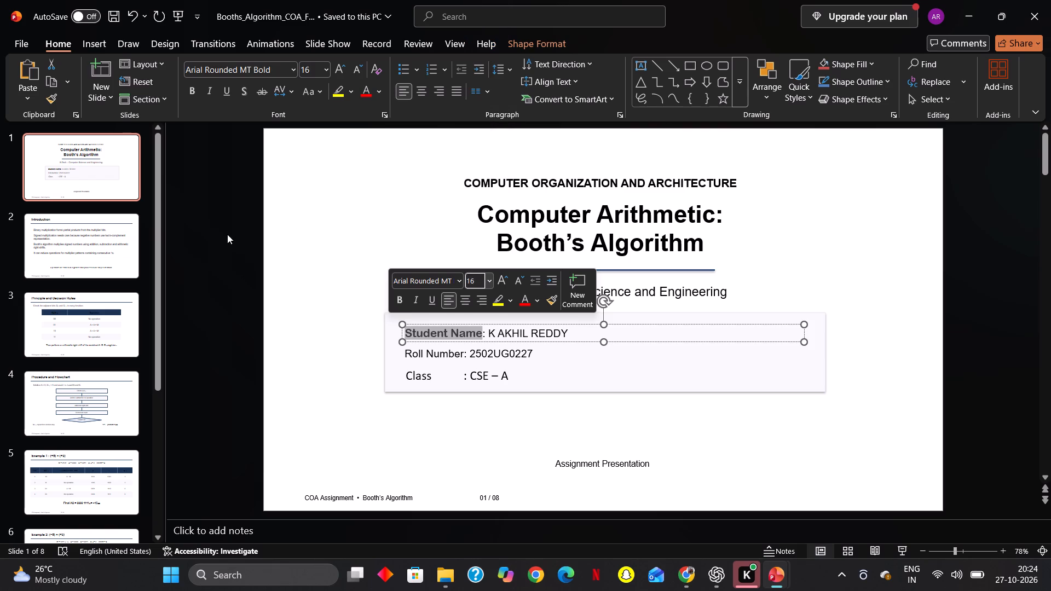
click(193, 230)
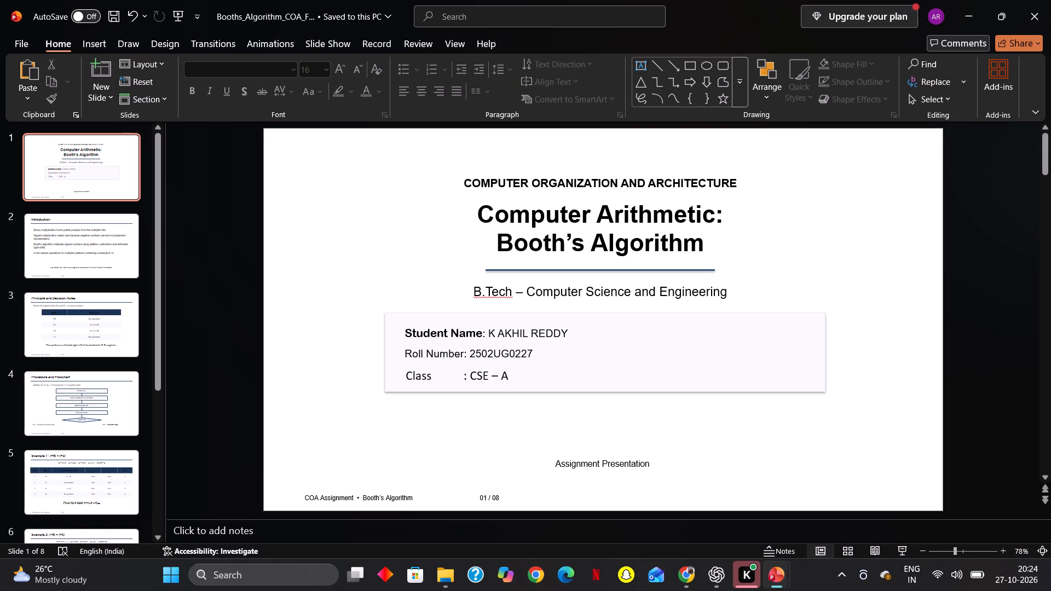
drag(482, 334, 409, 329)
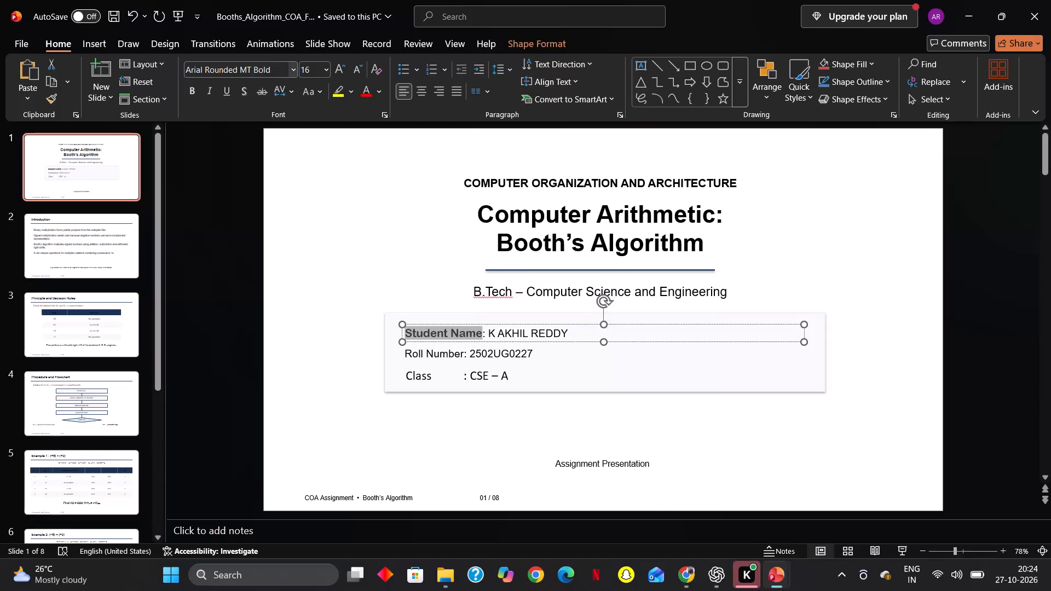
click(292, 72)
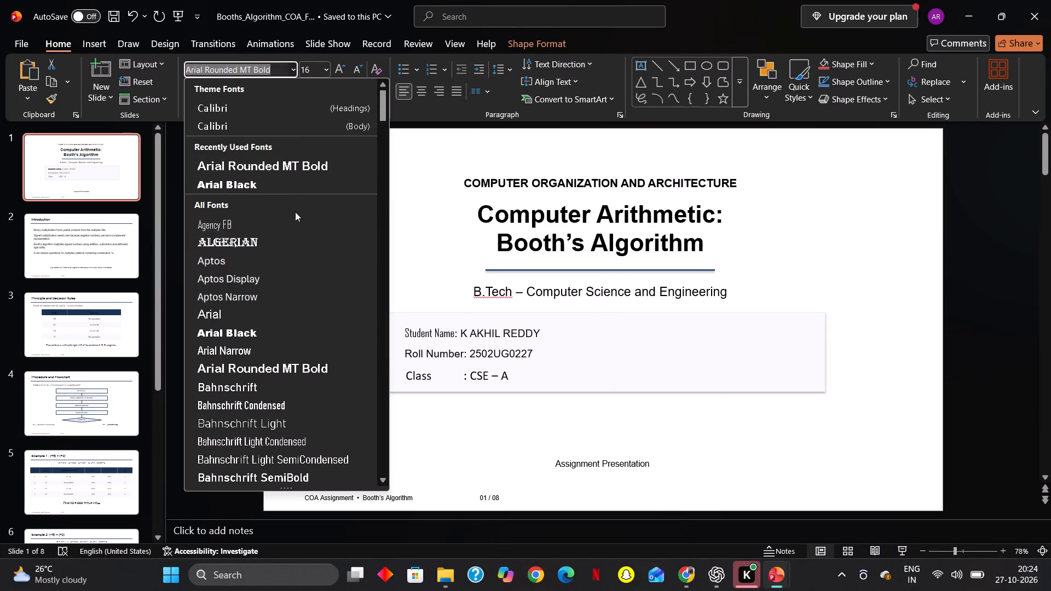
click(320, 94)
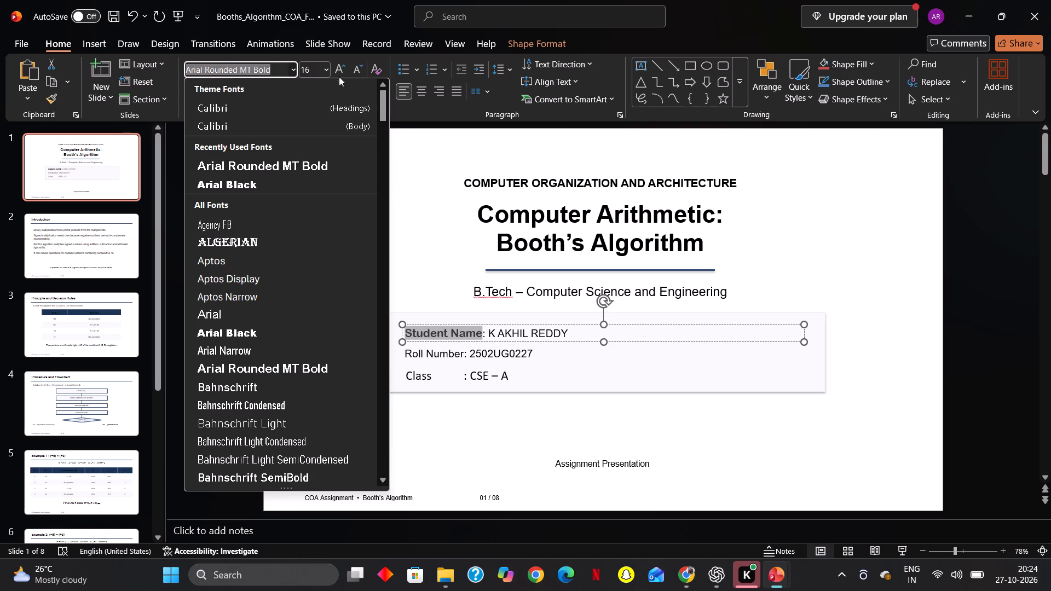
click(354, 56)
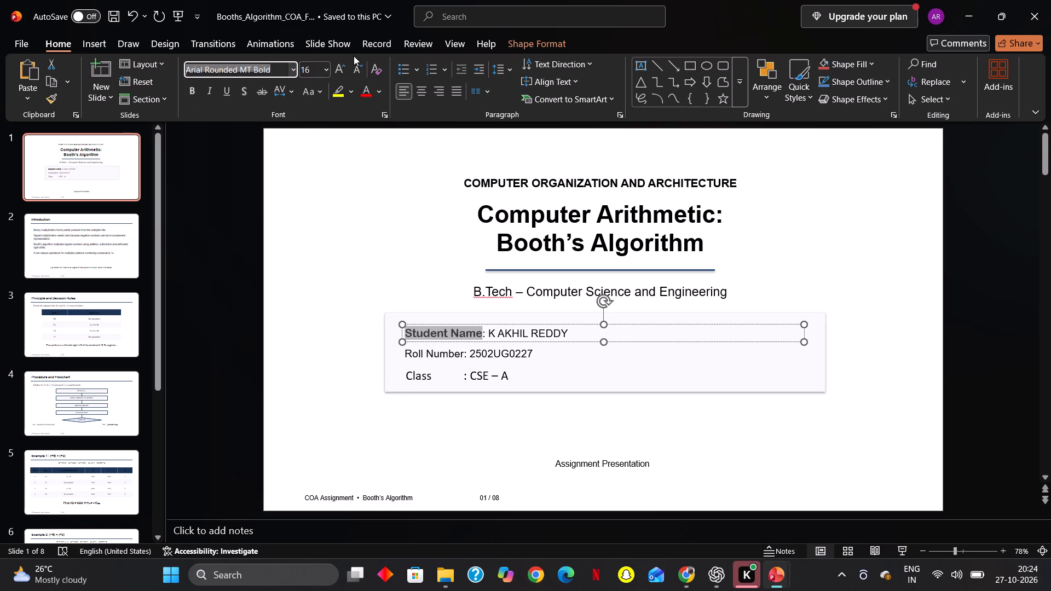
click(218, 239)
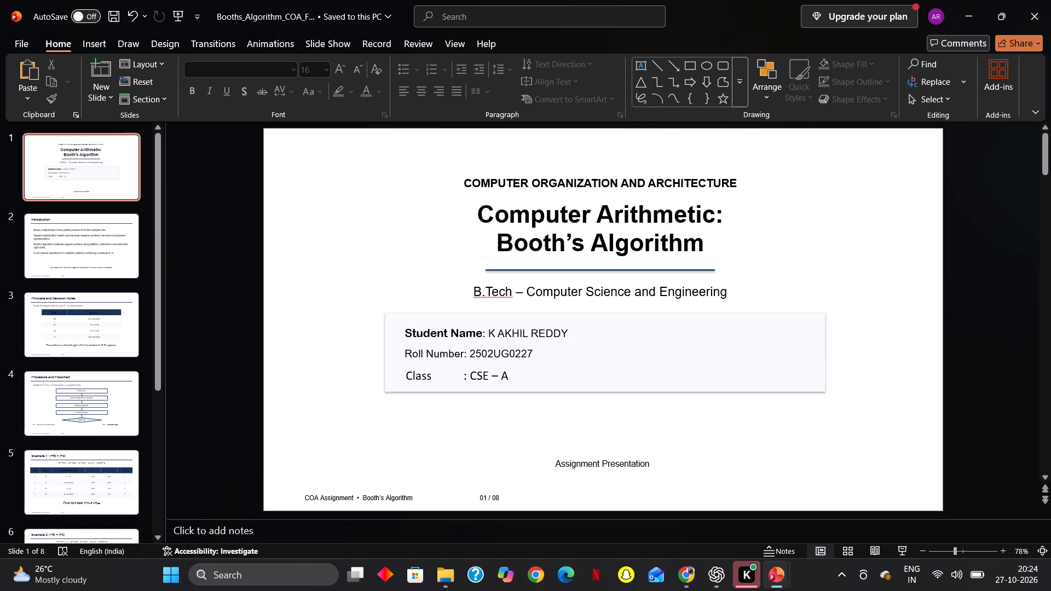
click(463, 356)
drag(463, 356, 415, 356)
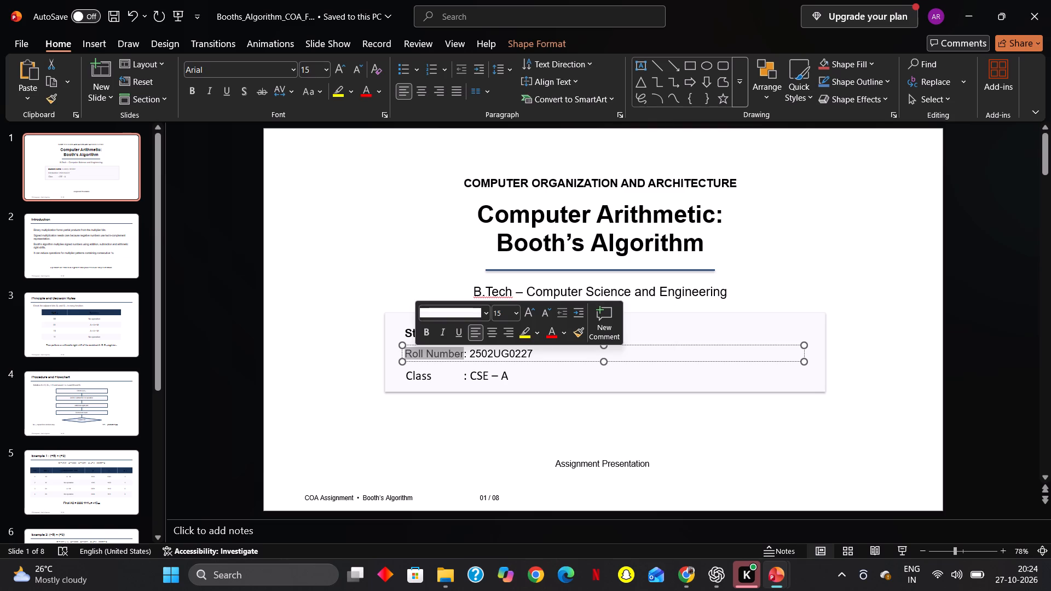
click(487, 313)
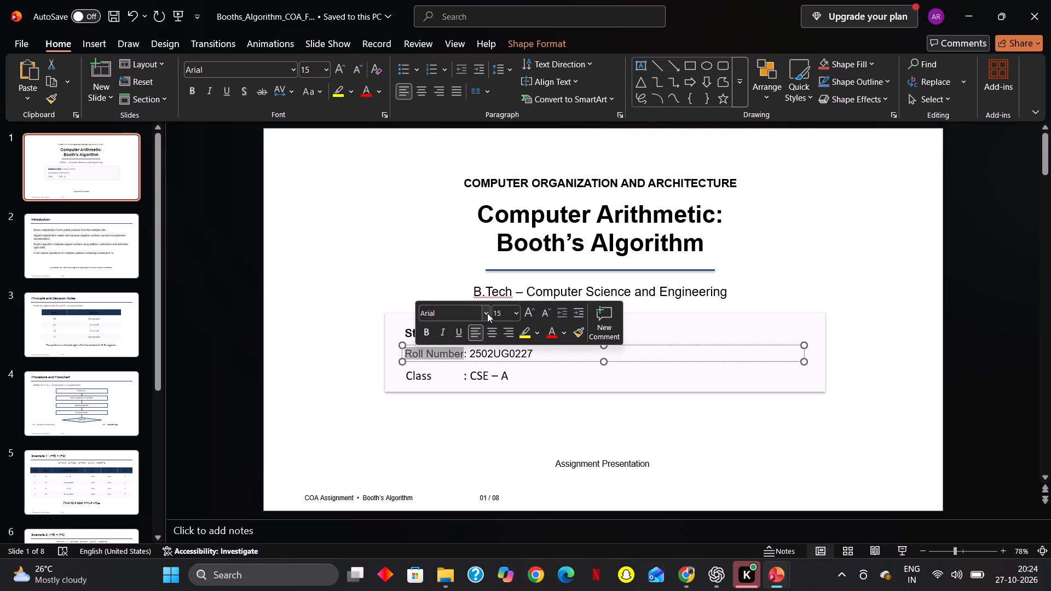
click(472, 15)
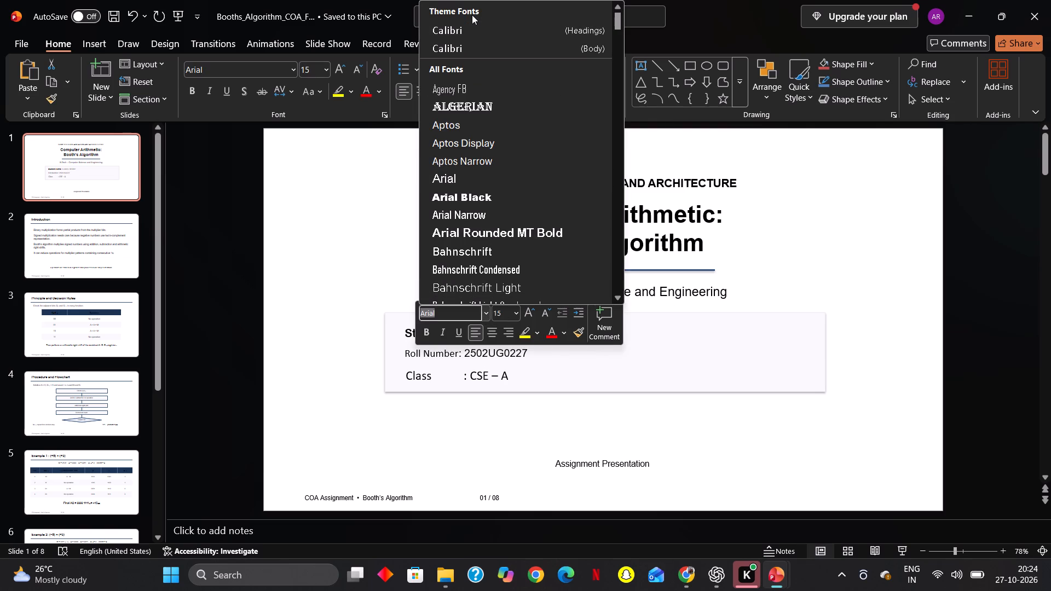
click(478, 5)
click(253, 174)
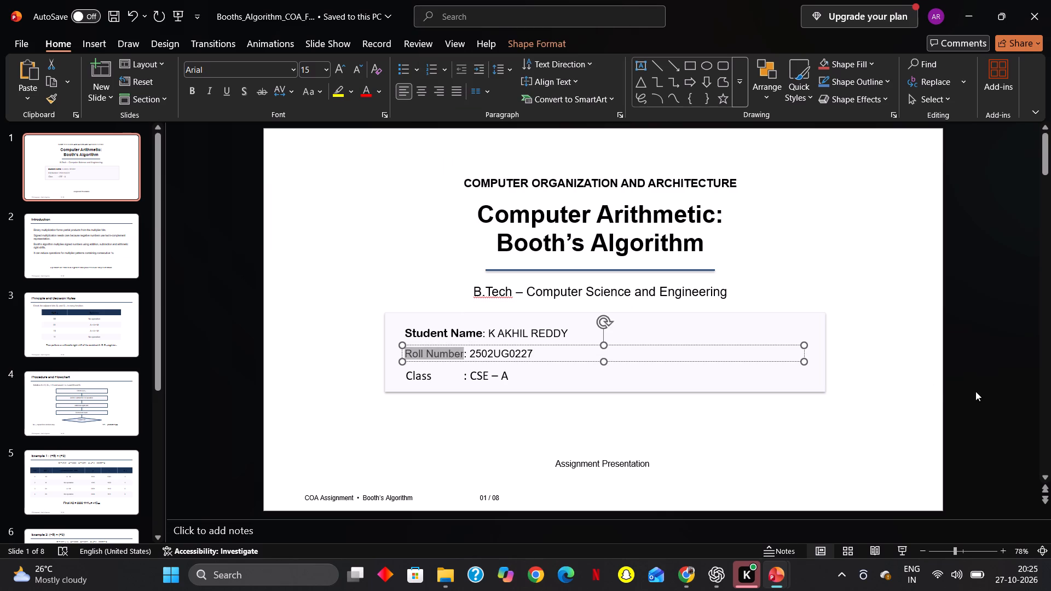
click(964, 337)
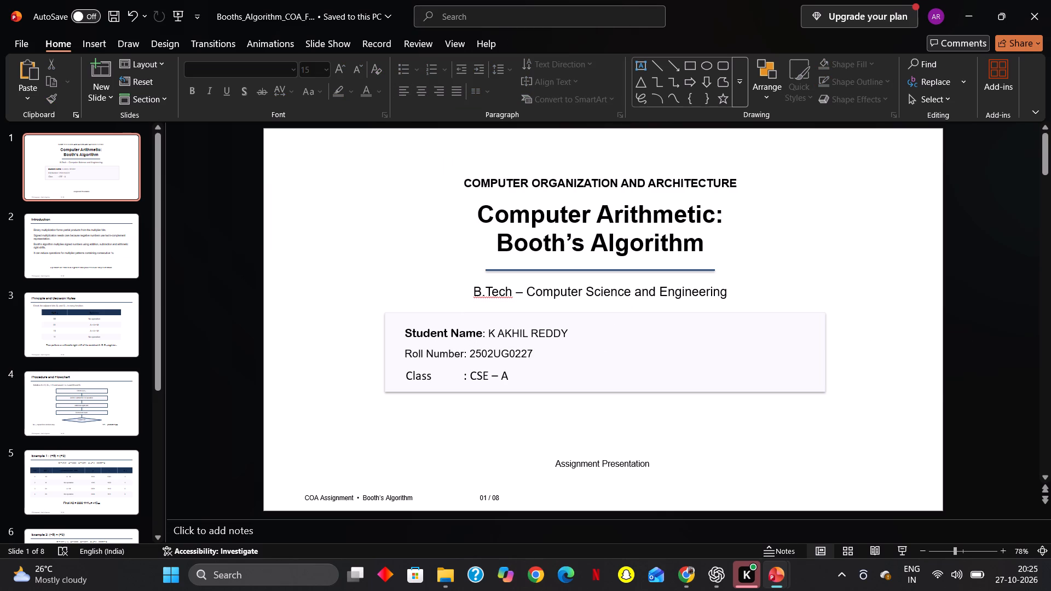
Insert a space between "Roll Number" and its colon on the title slide.
click(464, 352)
key(space)
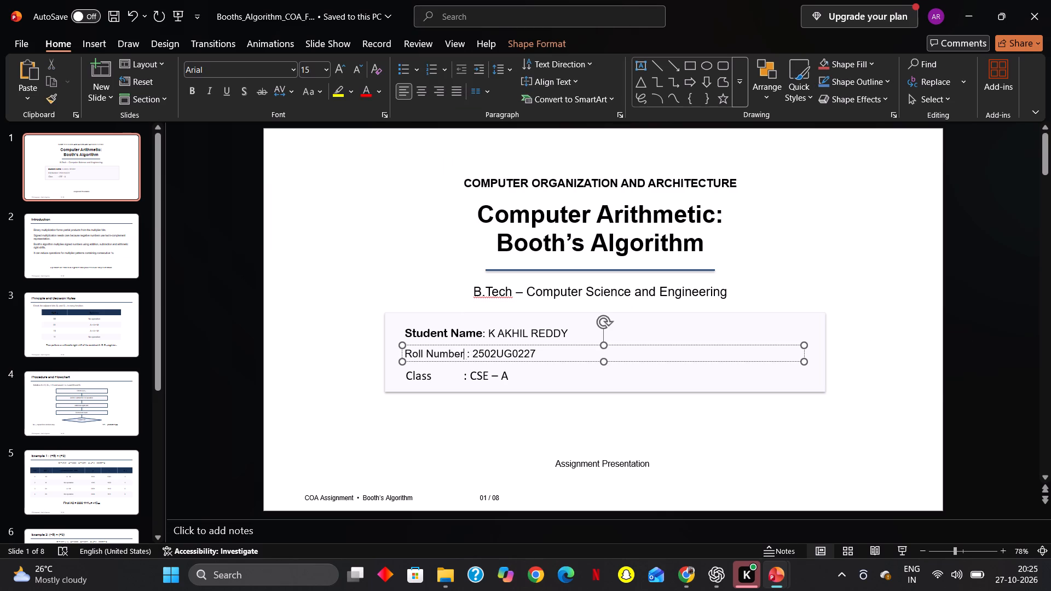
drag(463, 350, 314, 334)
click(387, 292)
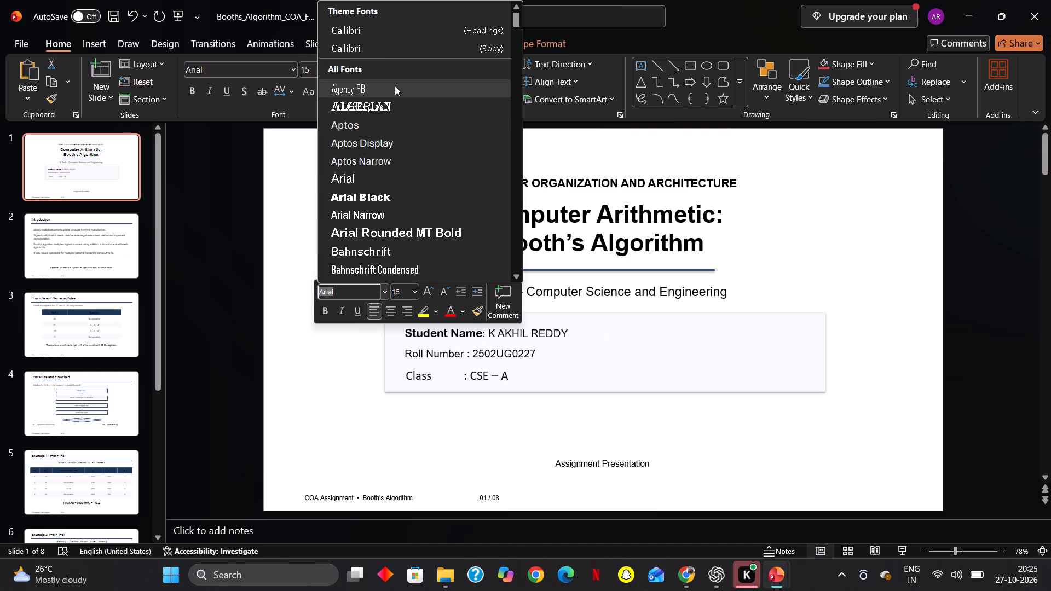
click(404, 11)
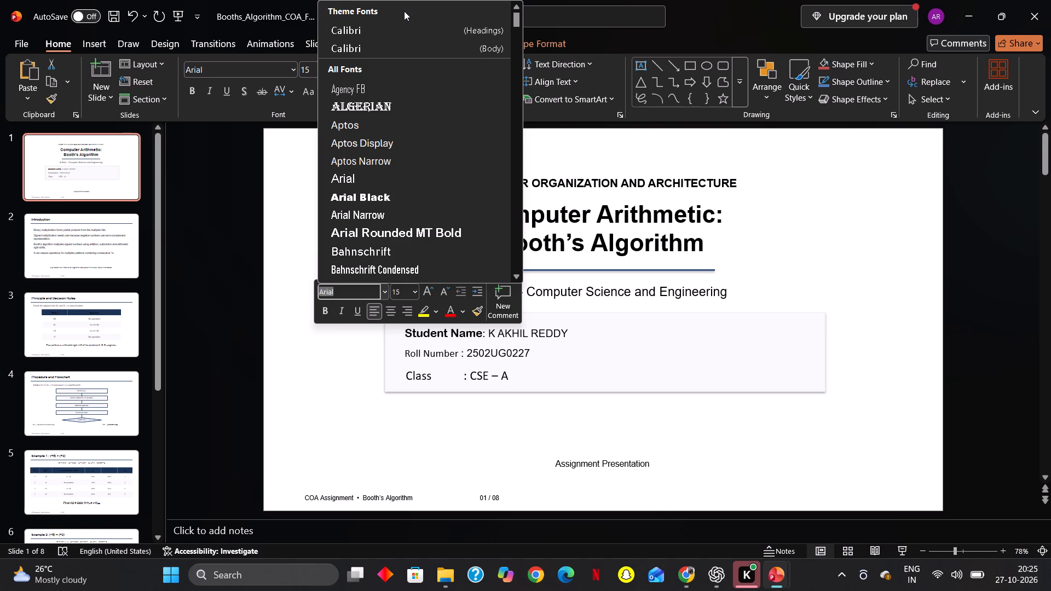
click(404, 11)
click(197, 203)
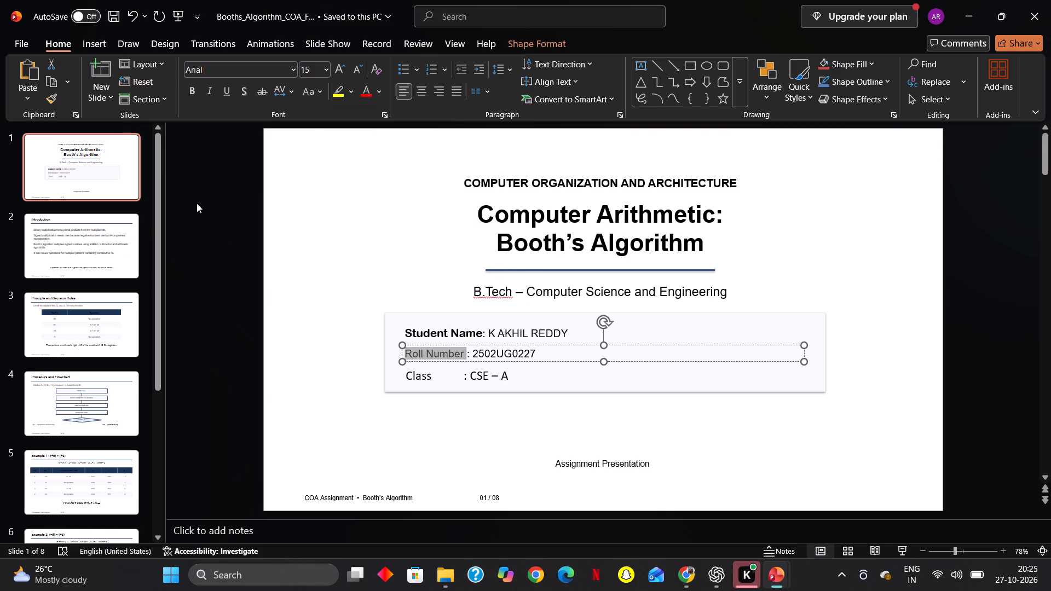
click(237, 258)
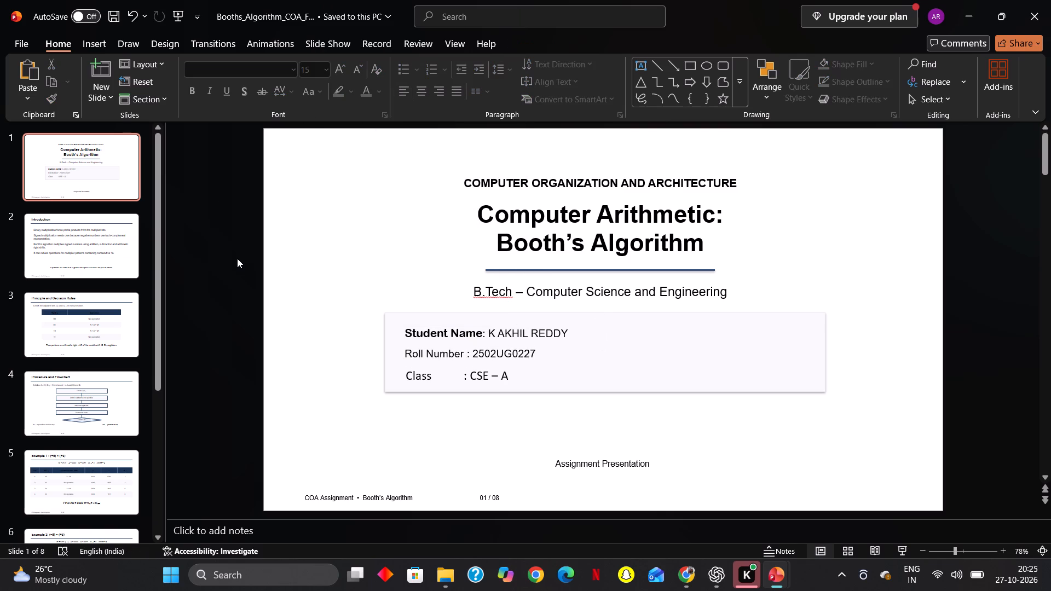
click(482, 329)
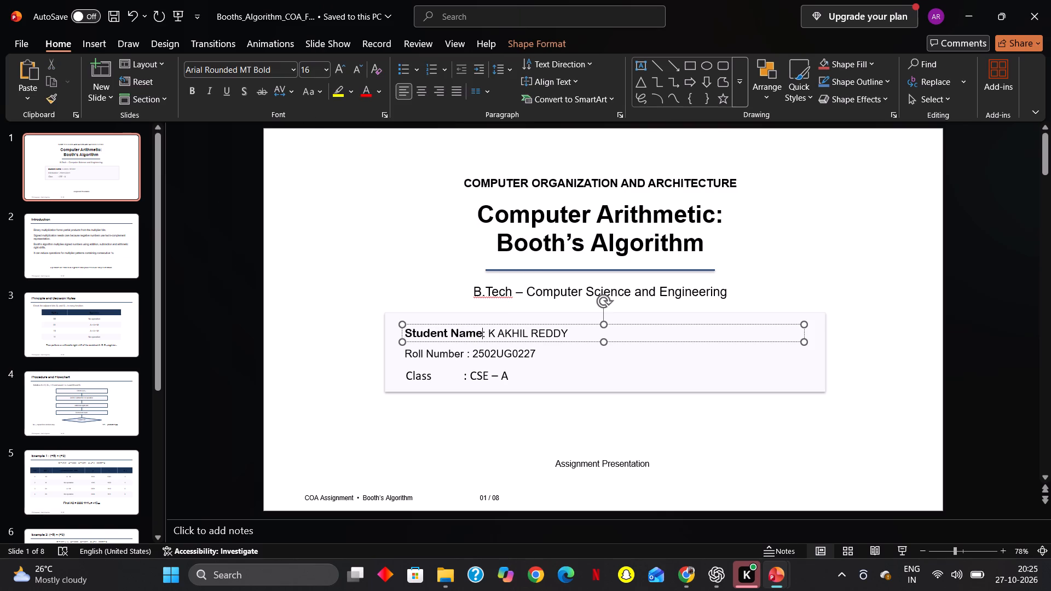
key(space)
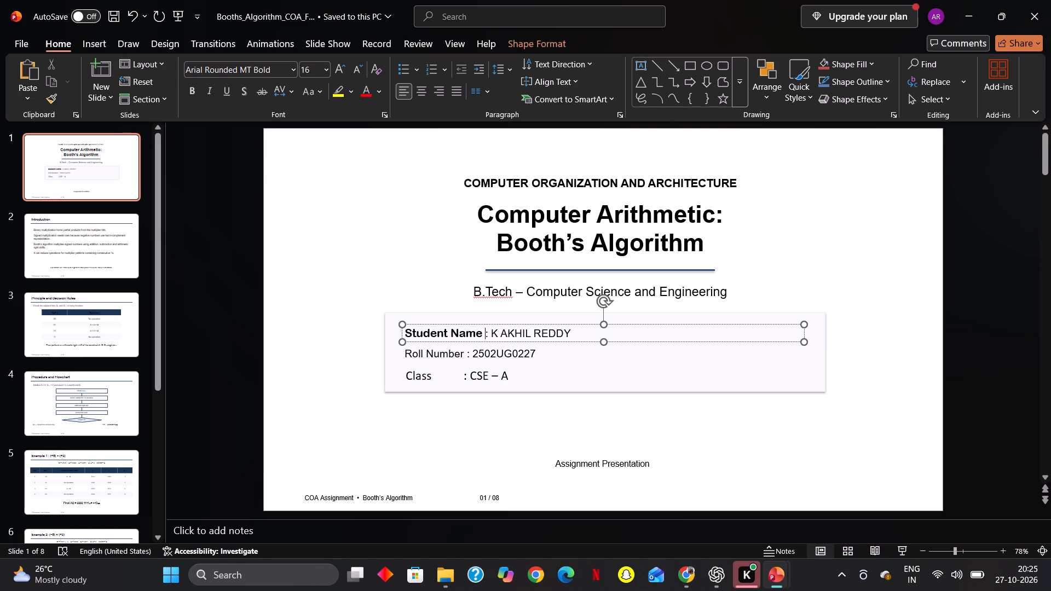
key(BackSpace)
Change the font of the "Student Name" label on the title slide to Cambria.
drag(482, 329, 385, 331)
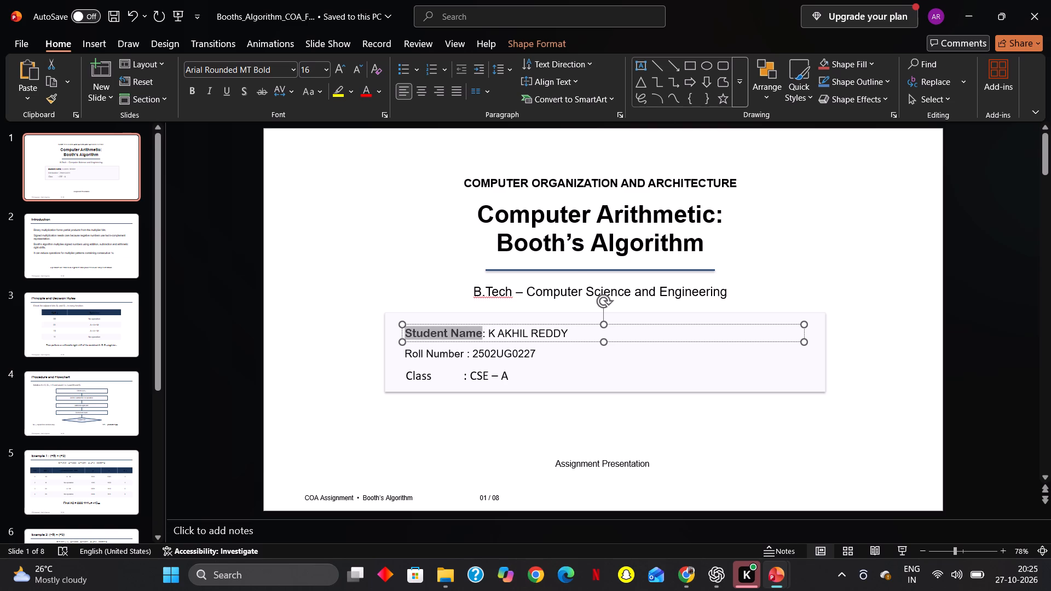
drag(385, 331, 370, 330)
click(444, 285)
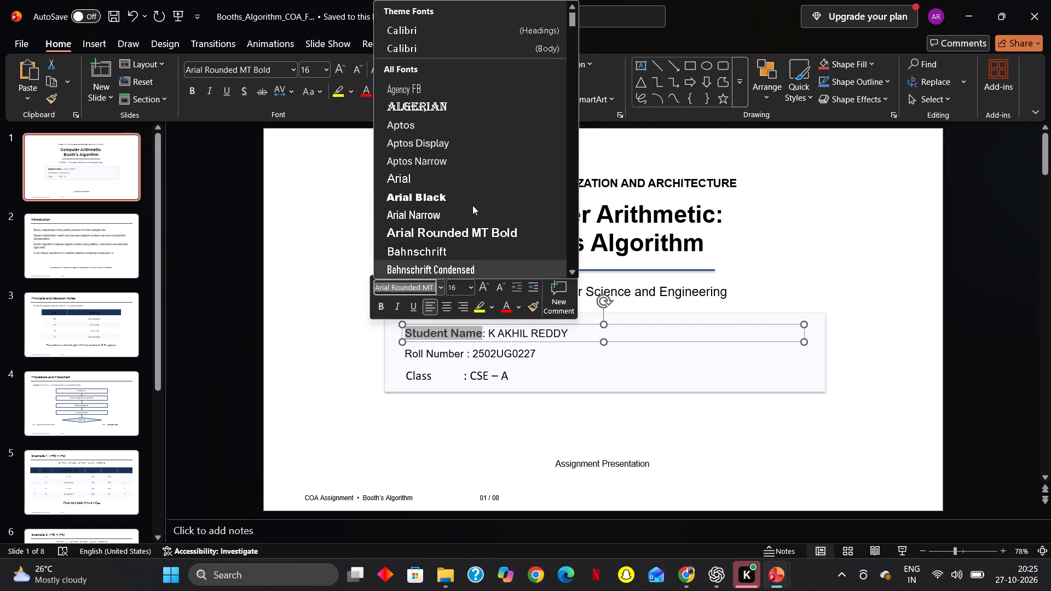
scroll(471, 204, down, 3)
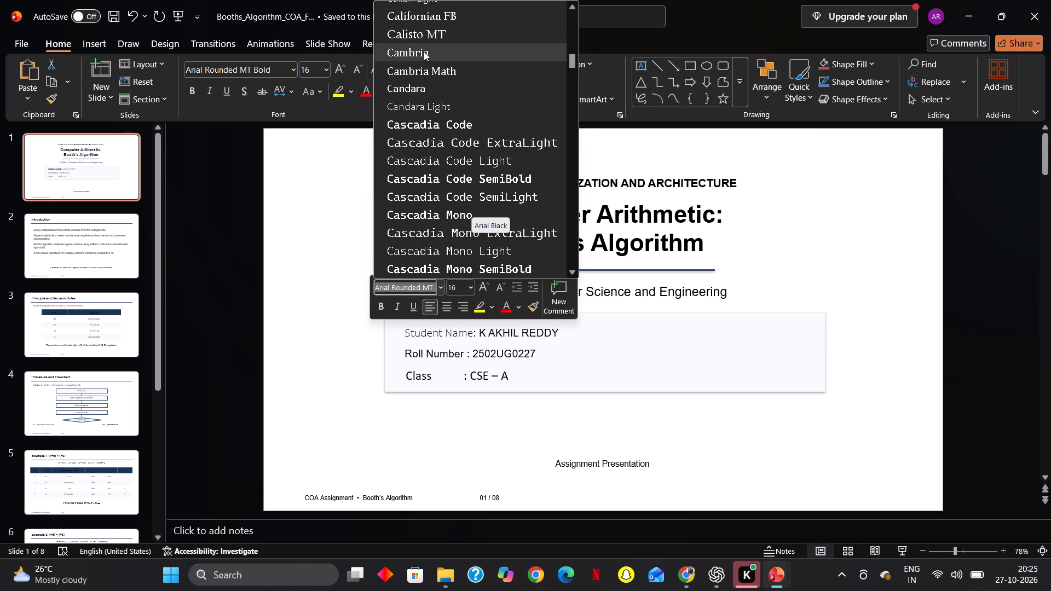
click(424, 51)
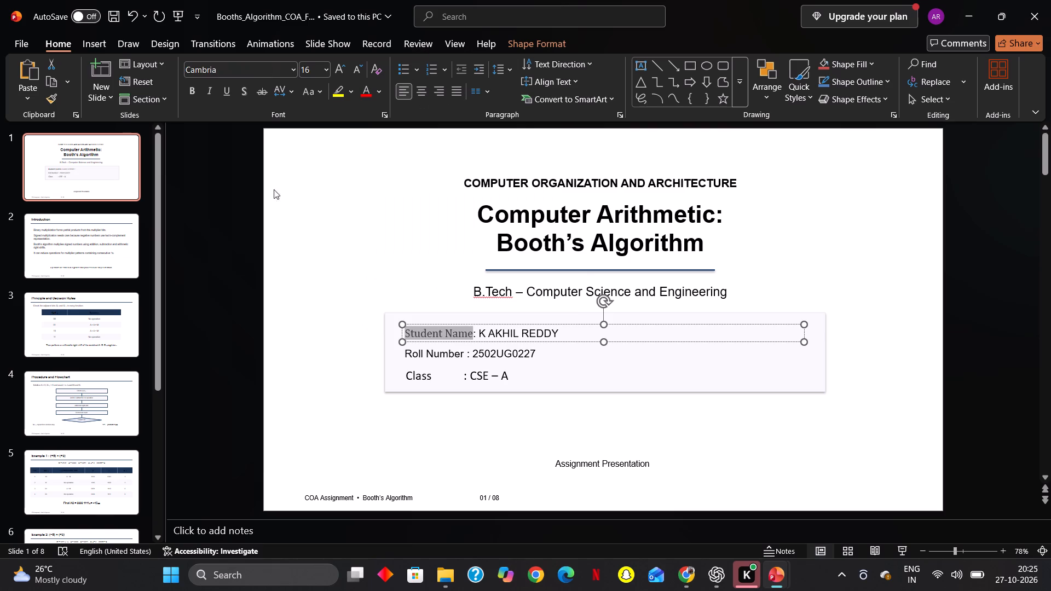
click(184, 250)
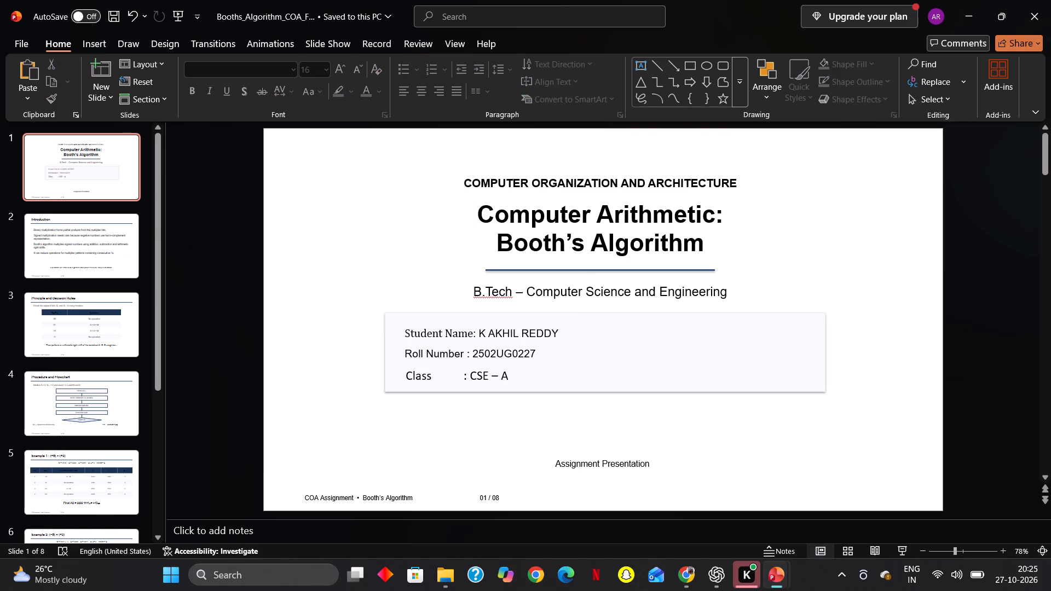
Insert a space between "Student Name" and its colon on the title slide.
click(472, 331)
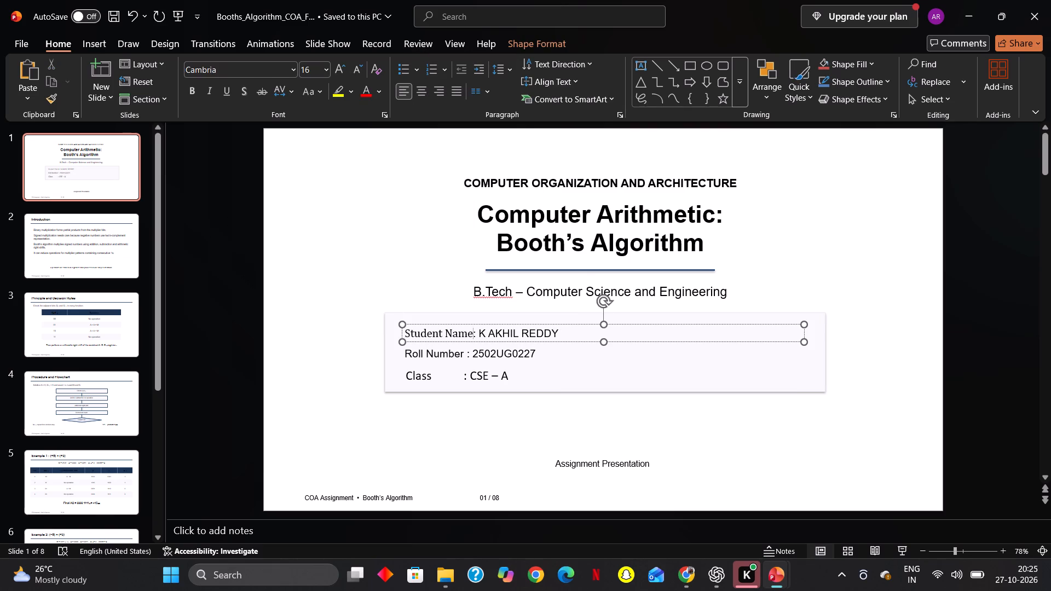
key(space)
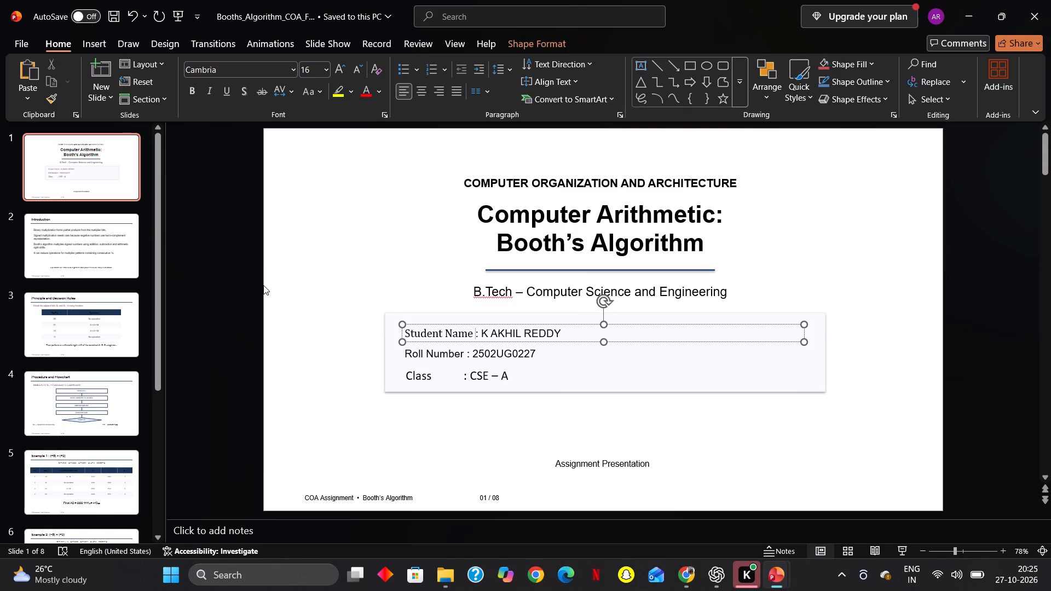
click(257, 280)
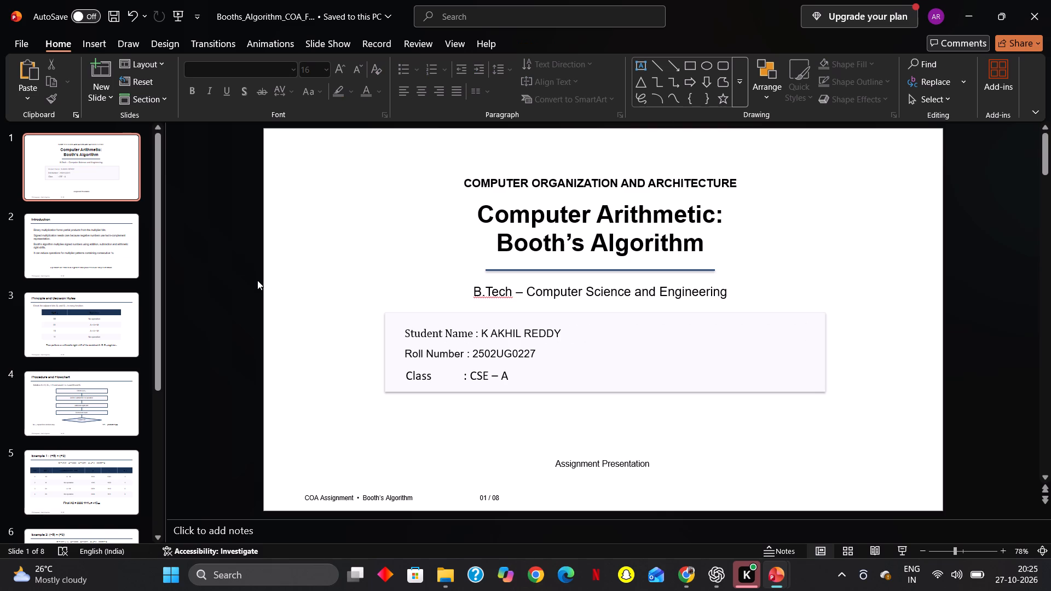
click(216, 246)
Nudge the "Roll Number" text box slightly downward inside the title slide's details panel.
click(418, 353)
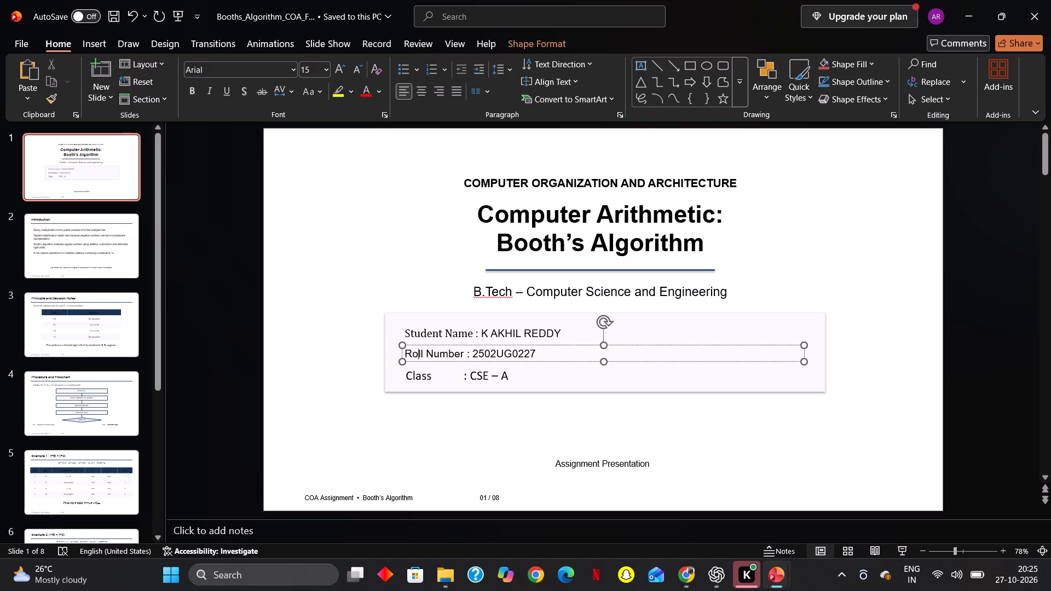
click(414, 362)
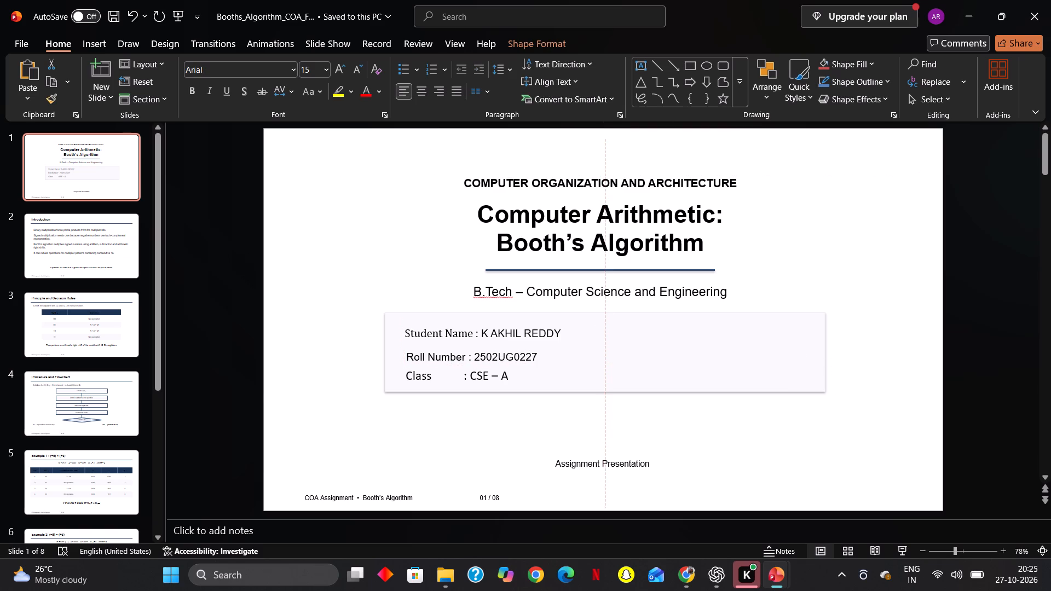
Nudge the "Student Name" text box slightly up and to the right inside the title slide's details panel.
click(471, 335)
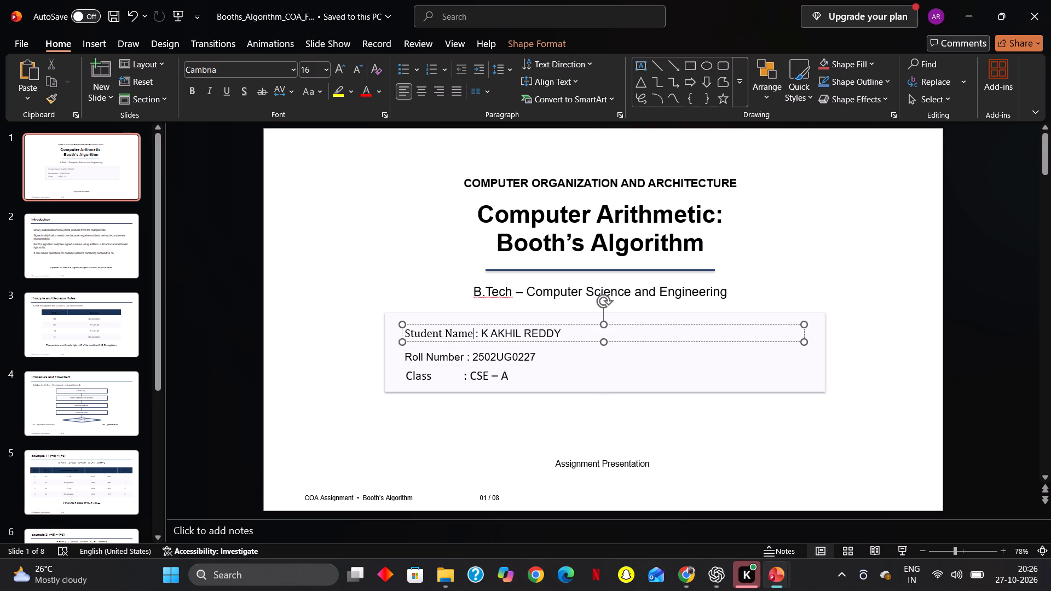
click(473, 338)
click(786, 340)
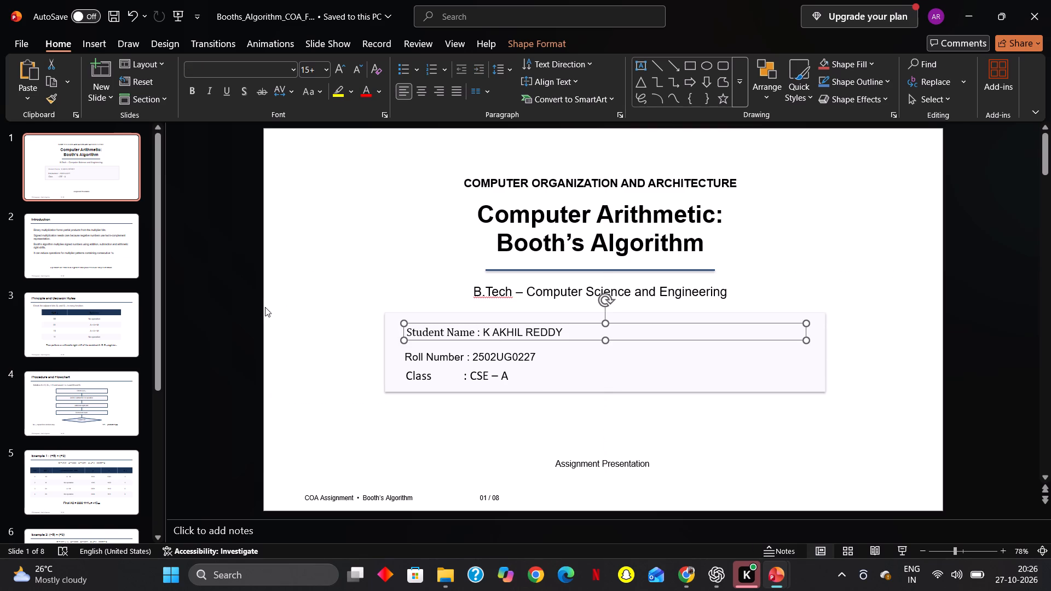
click(243, 304)
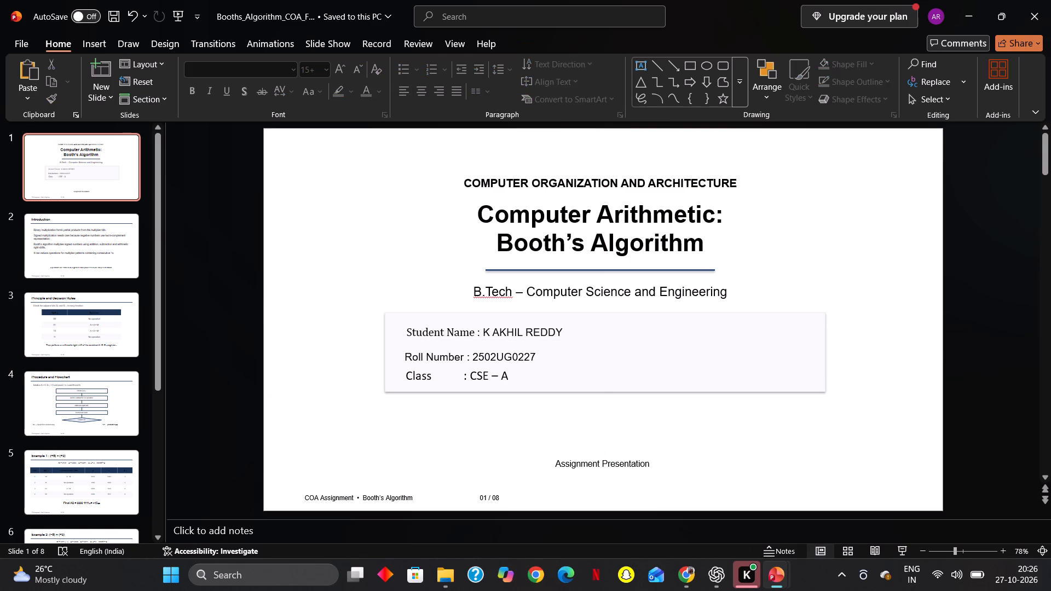
Move the "Roll Number" text box slightly up and to the right, aligning its sides with the "Student Name" text box.
click(459, 356)
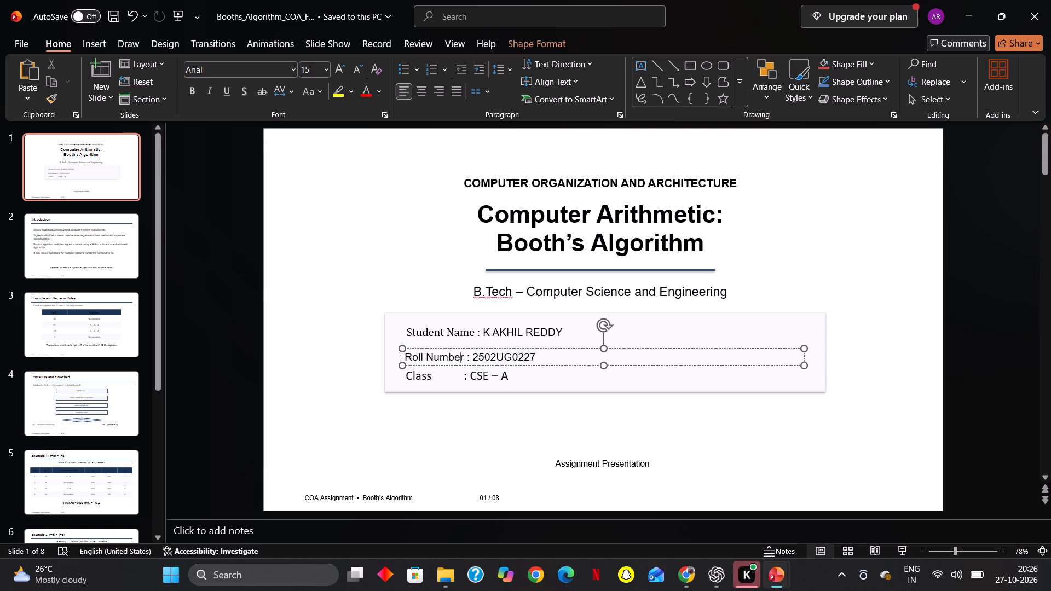
drag(467, 366, 470, 361)
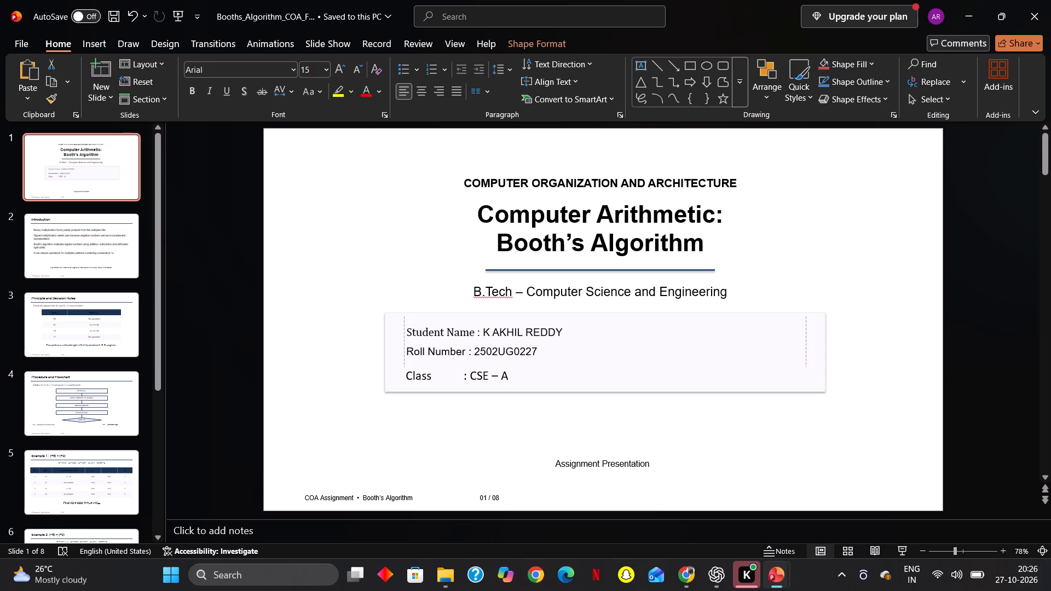
Move the "Class" text box slightly up, evening its spacing below the "Roll Number" line on the title slide.
drag(470, 361, 470, 361)
click(470, 375)
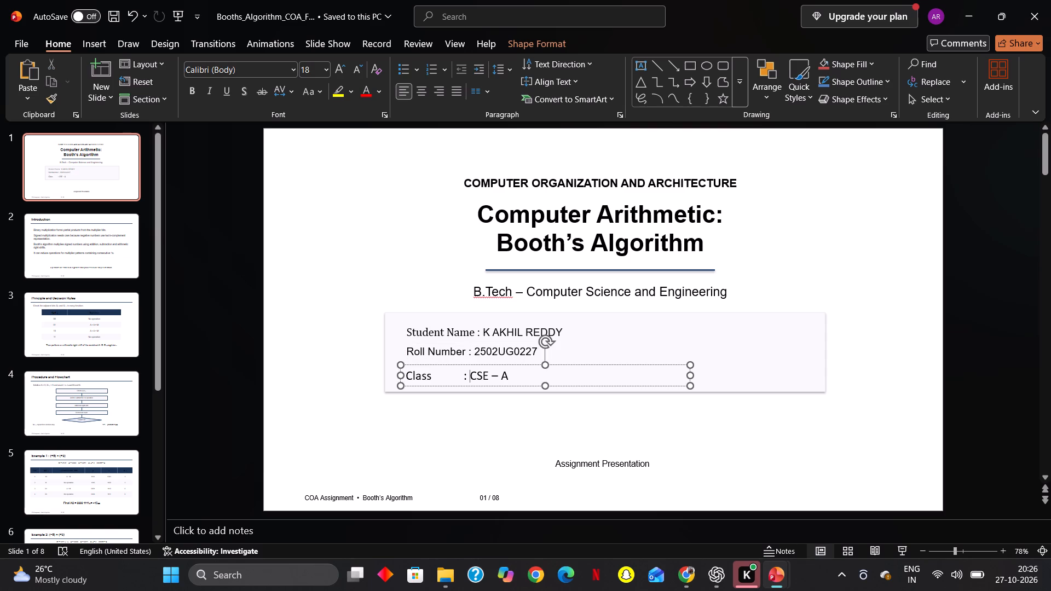
click(473, 385)
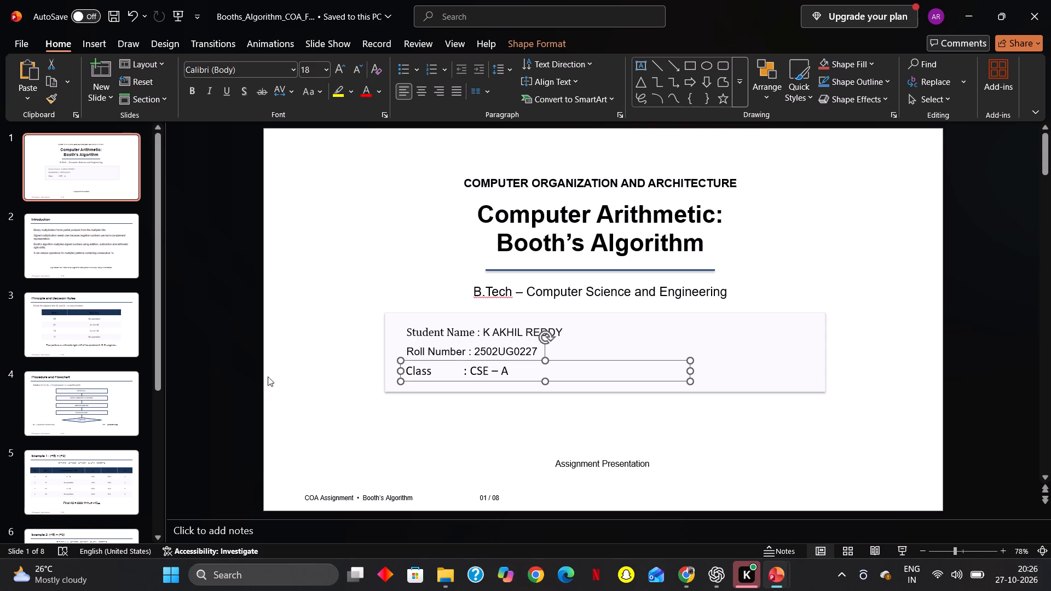
click(247, 359)
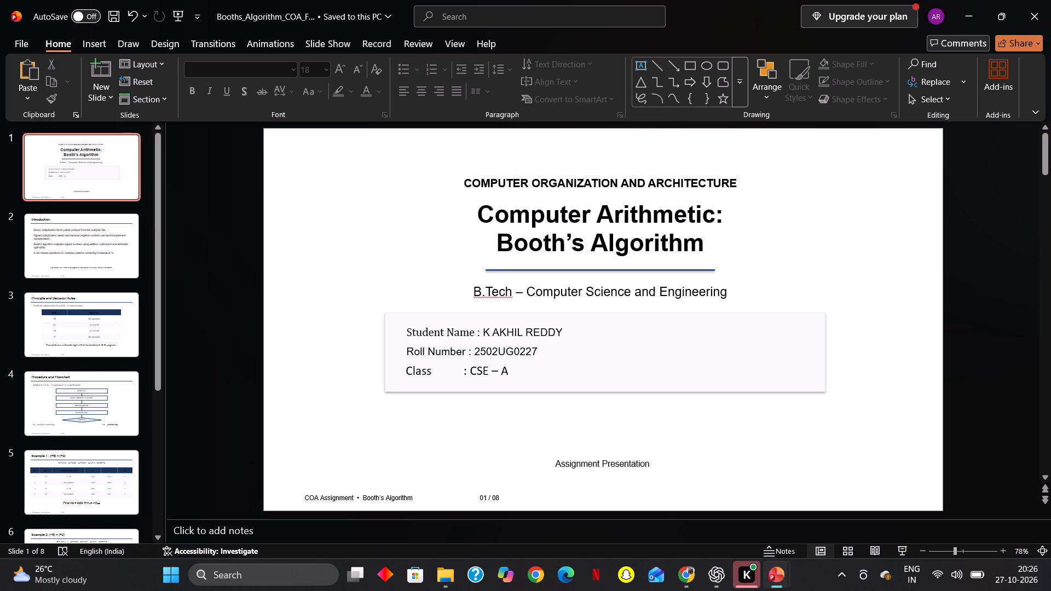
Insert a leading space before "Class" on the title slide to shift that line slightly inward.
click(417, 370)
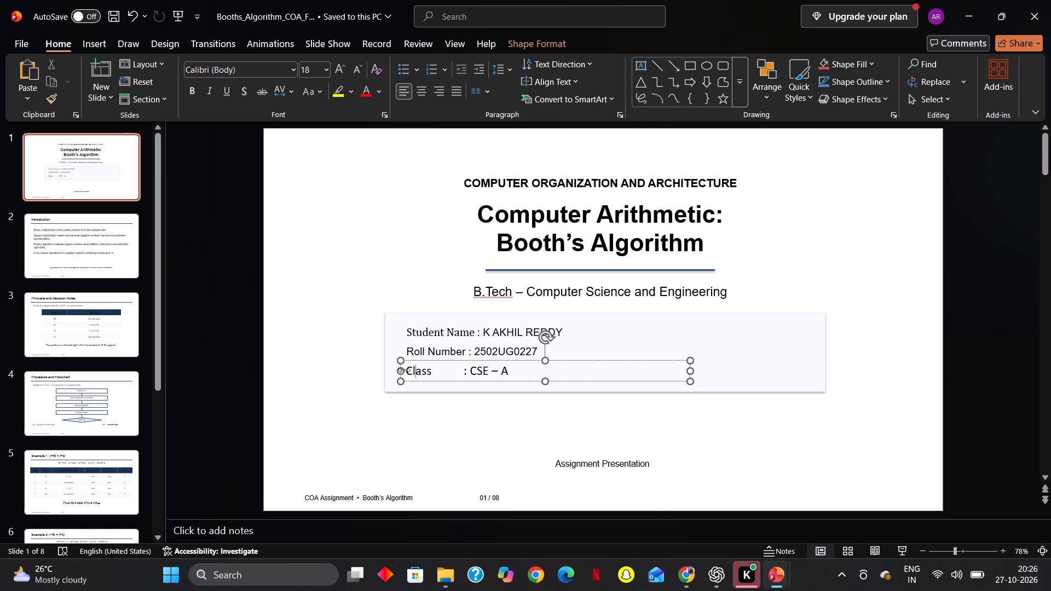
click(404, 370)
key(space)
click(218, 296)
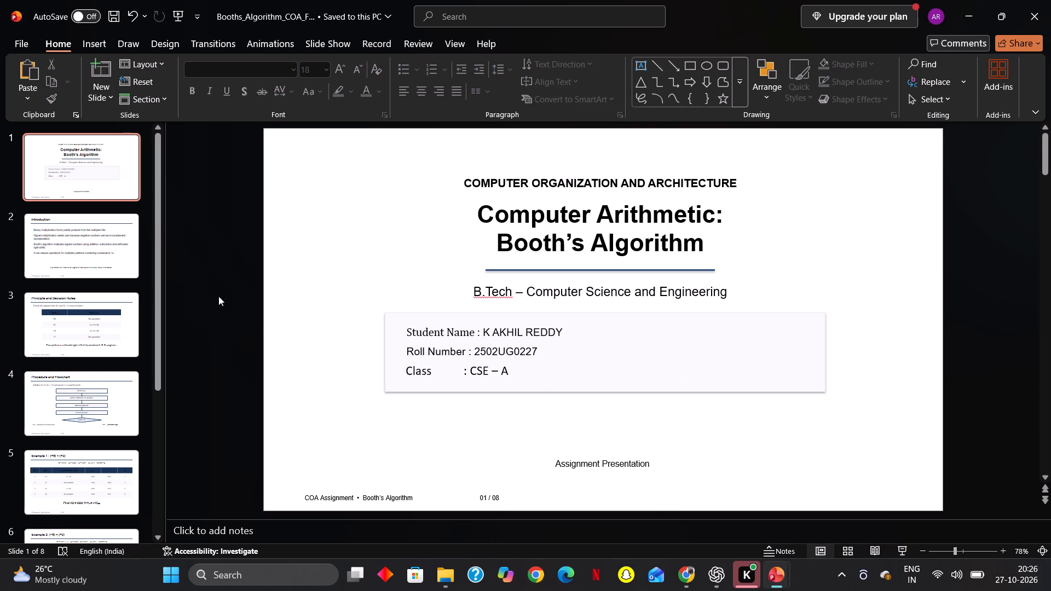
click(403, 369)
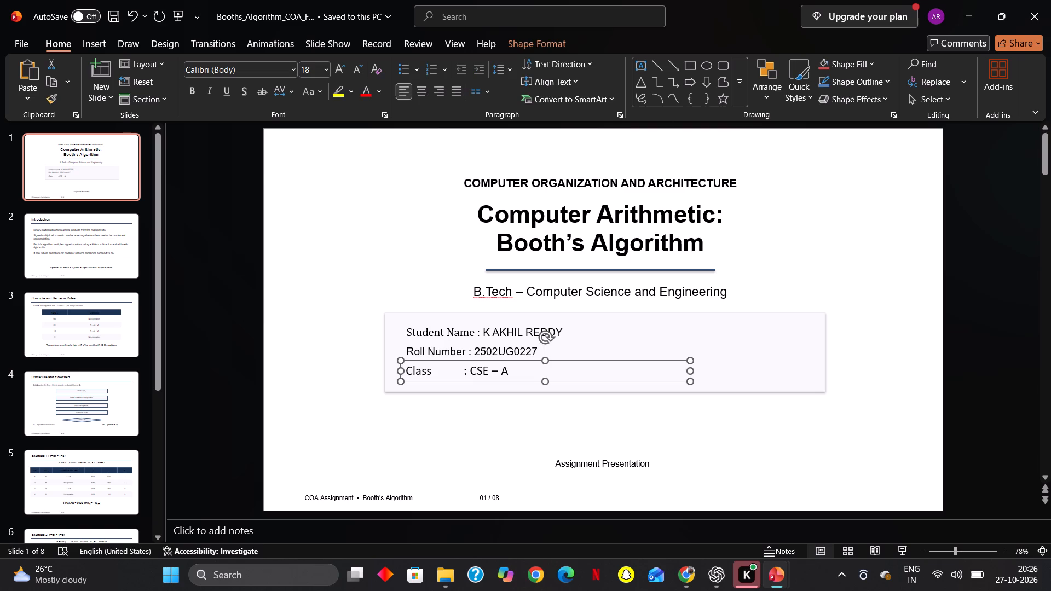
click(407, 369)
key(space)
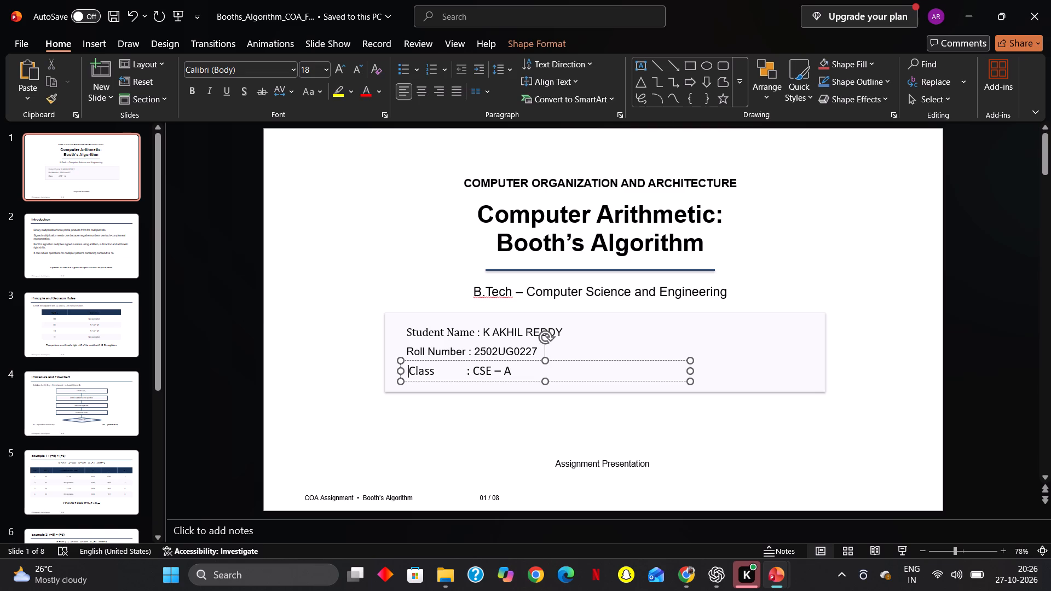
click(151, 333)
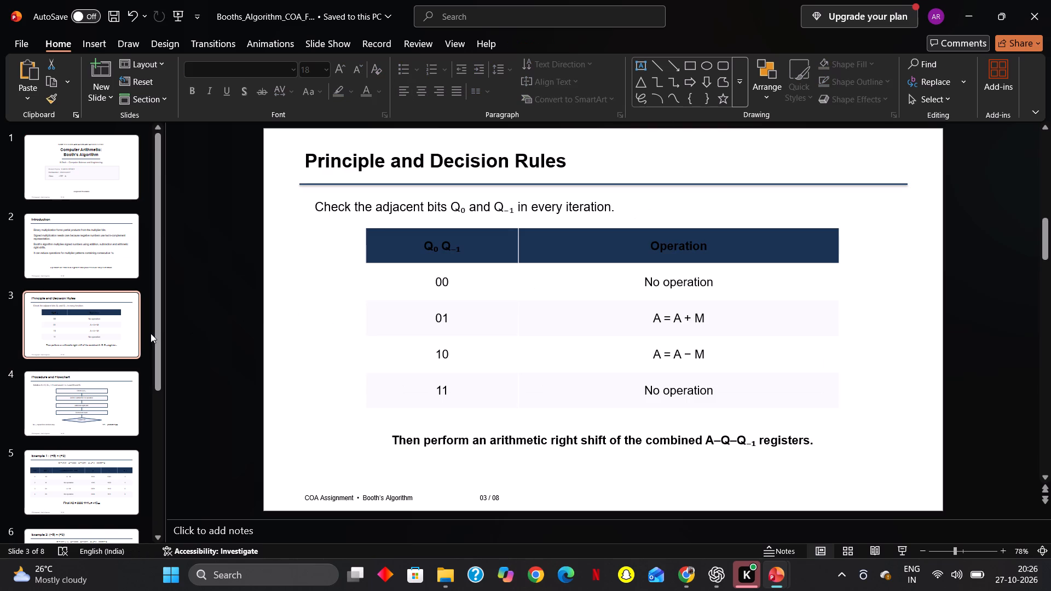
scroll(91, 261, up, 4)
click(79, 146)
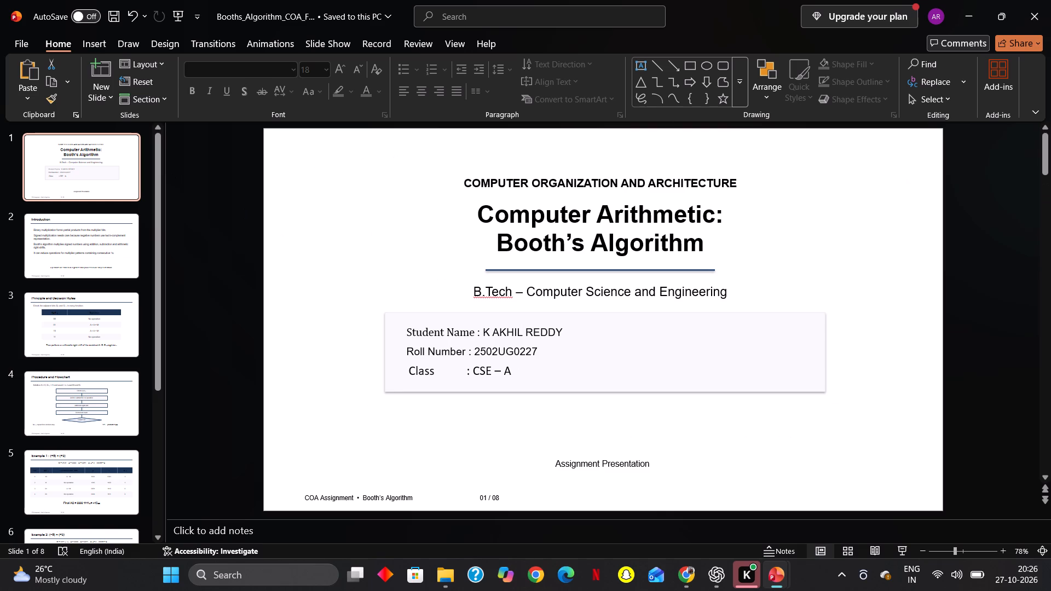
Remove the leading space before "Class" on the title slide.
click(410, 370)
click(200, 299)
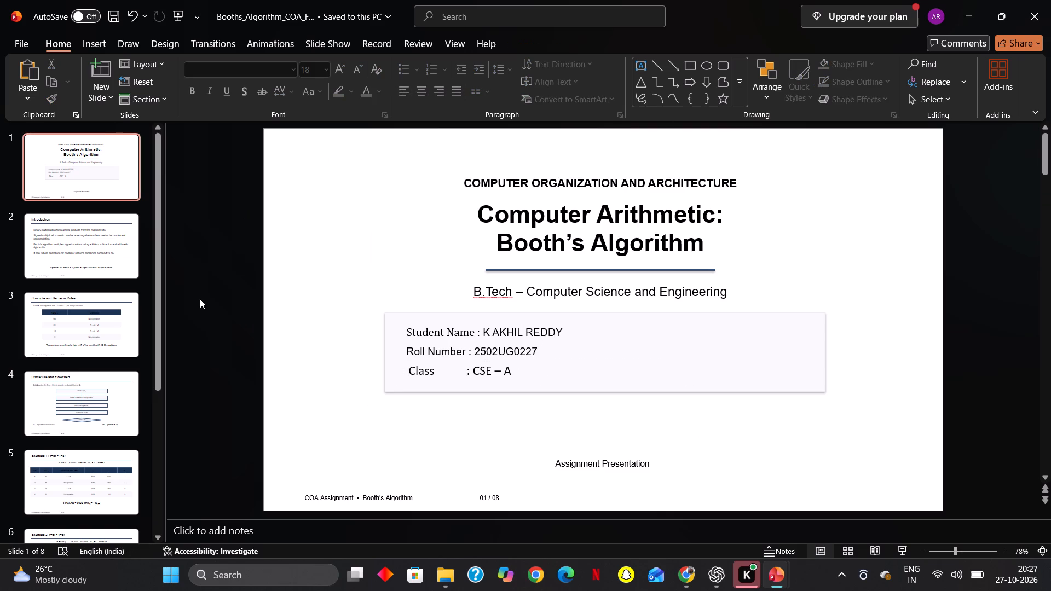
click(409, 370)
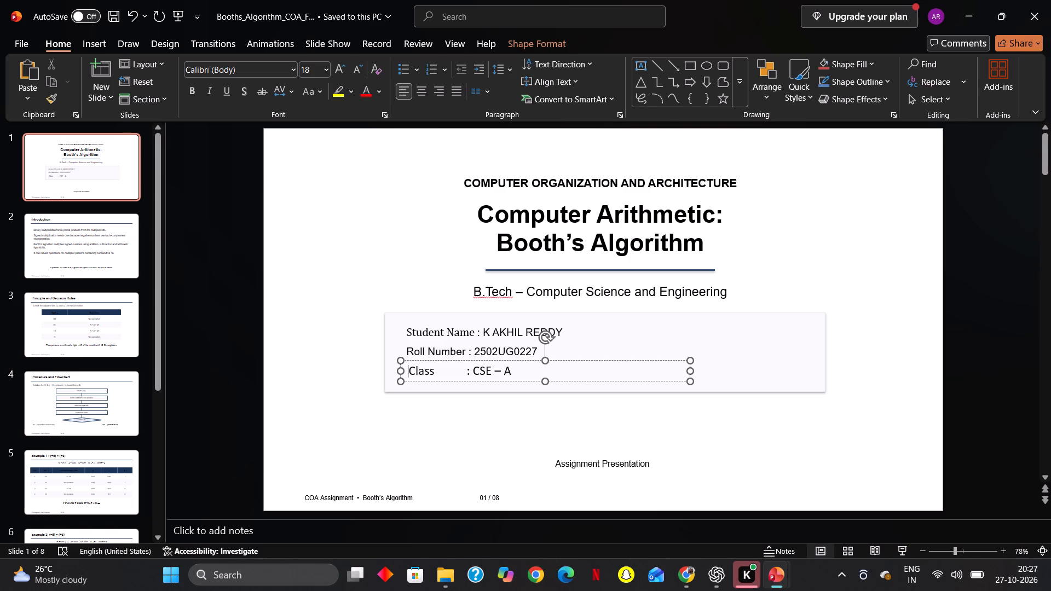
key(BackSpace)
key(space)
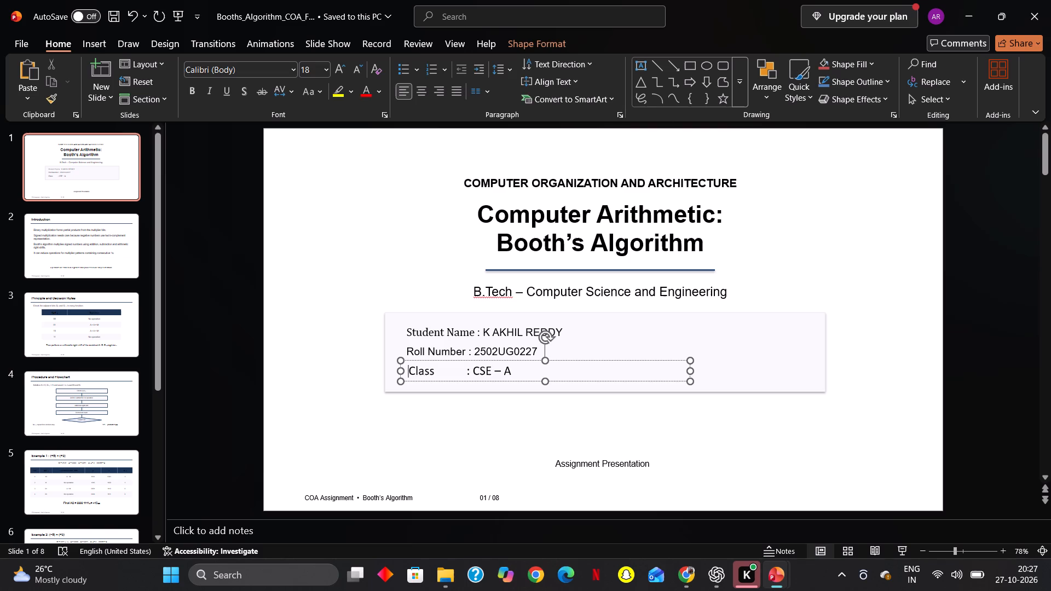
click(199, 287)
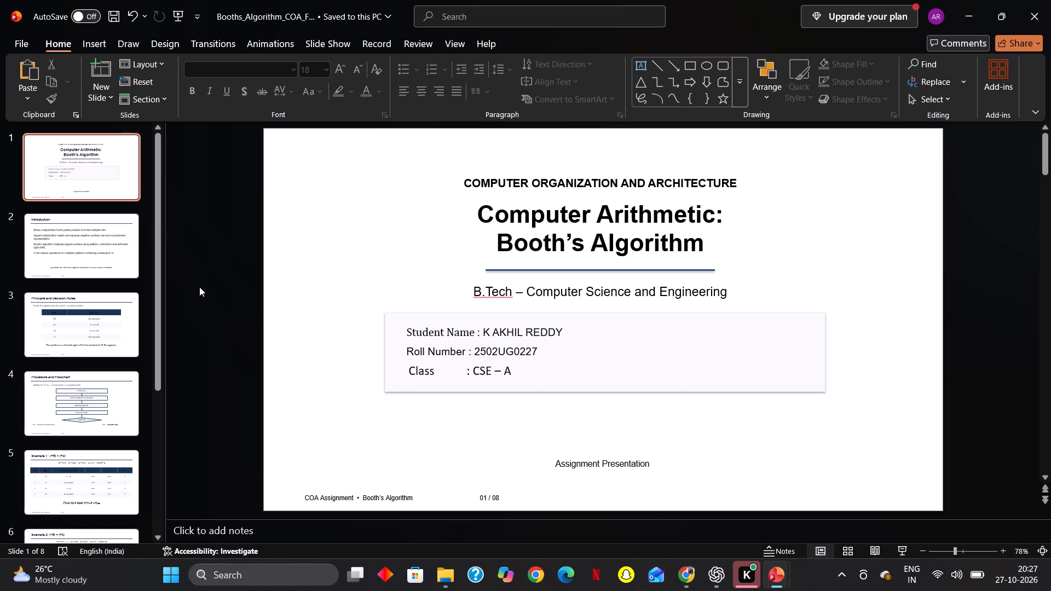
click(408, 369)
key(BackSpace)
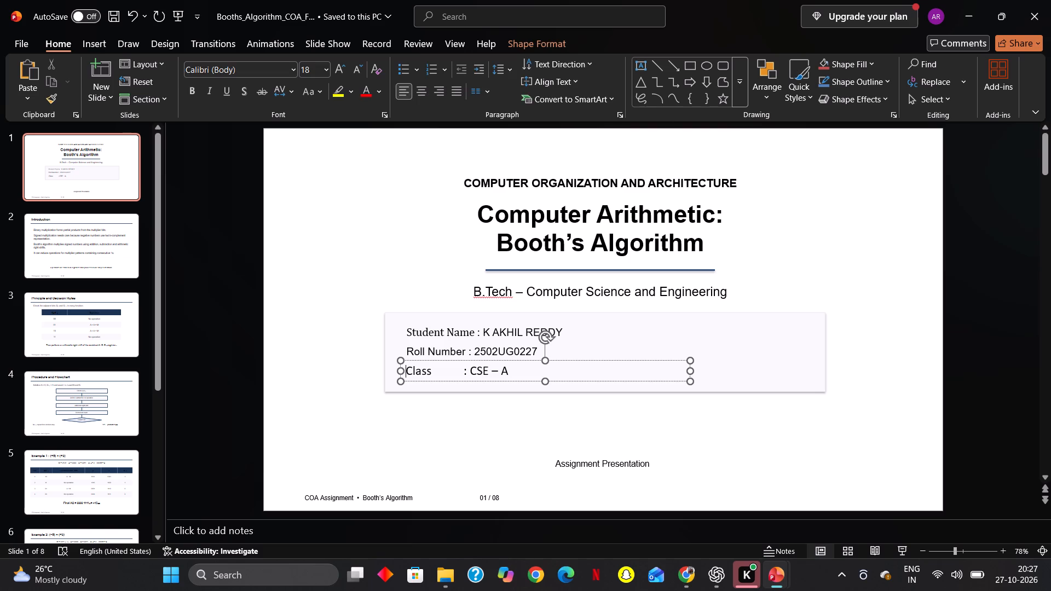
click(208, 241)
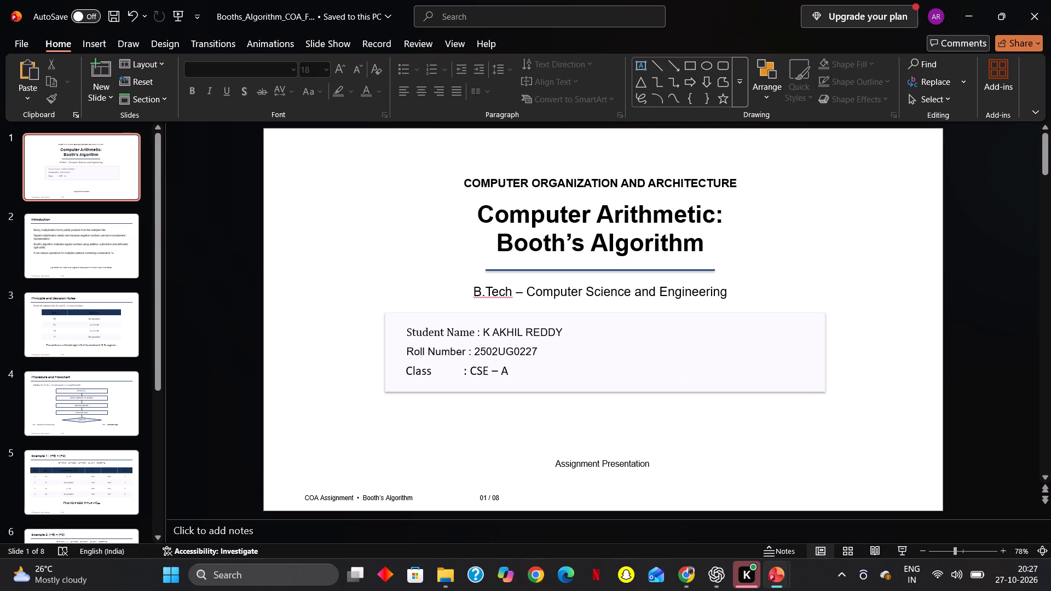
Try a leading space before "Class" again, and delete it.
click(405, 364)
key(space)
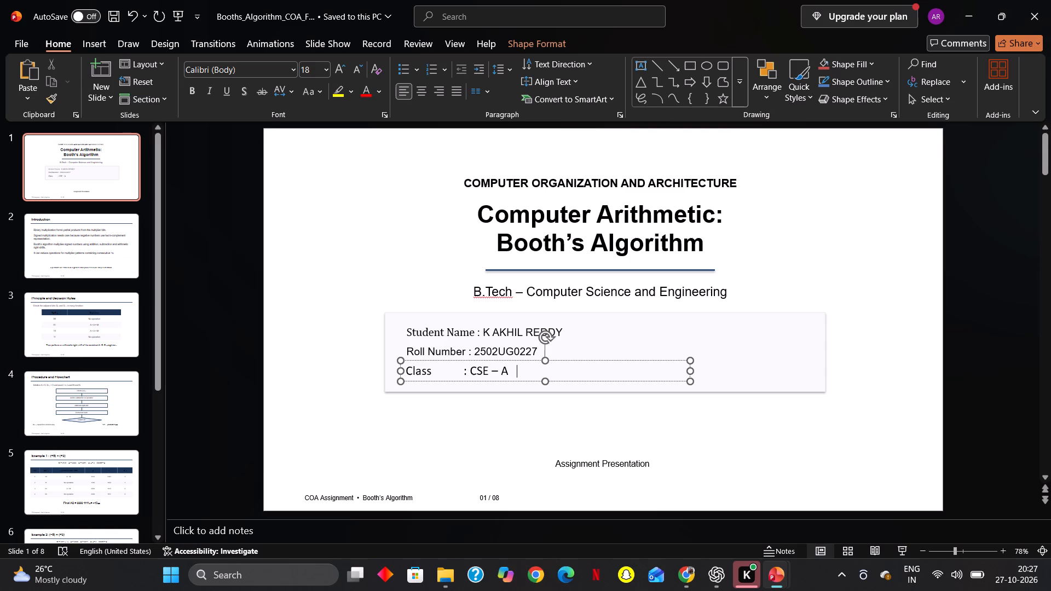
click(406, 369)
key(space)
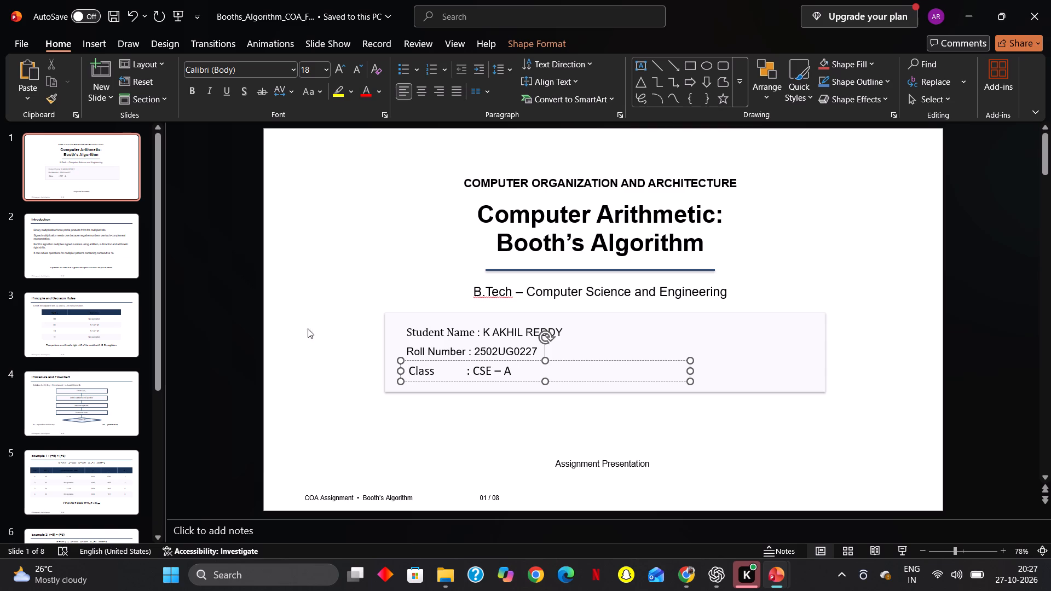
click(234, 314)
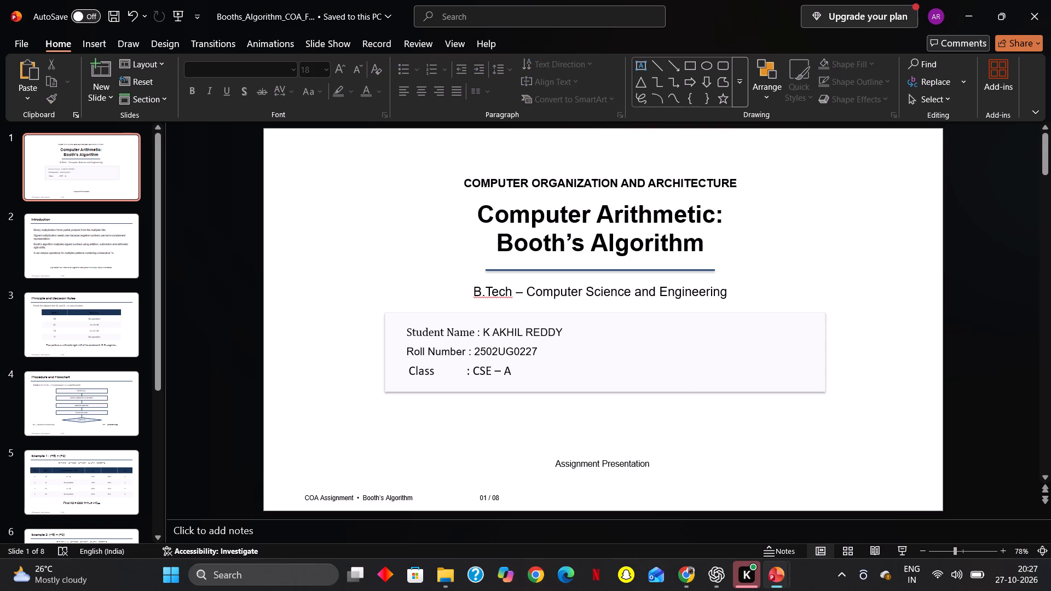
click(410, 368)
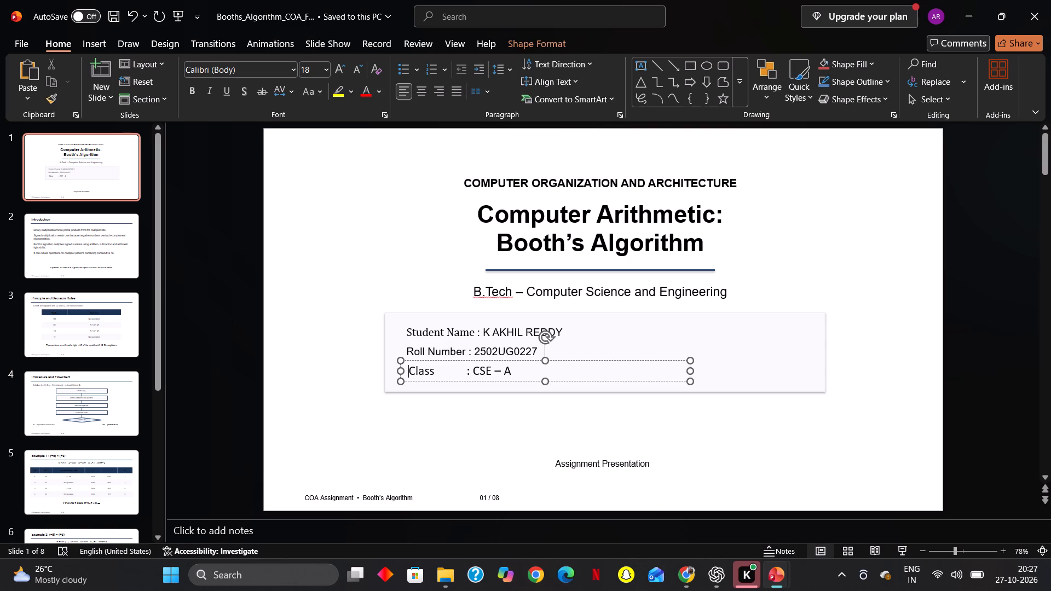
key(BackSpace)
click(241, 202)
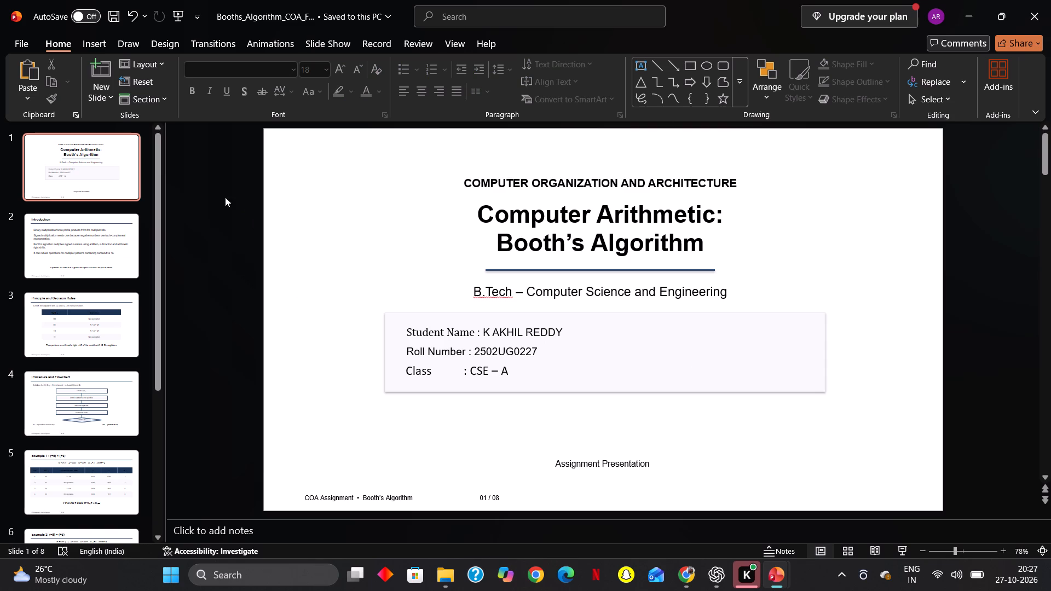
Review the content and layout of the remaining slides through the closing slide, and return to the title slide.
click(73, 245)
click(88, 315)
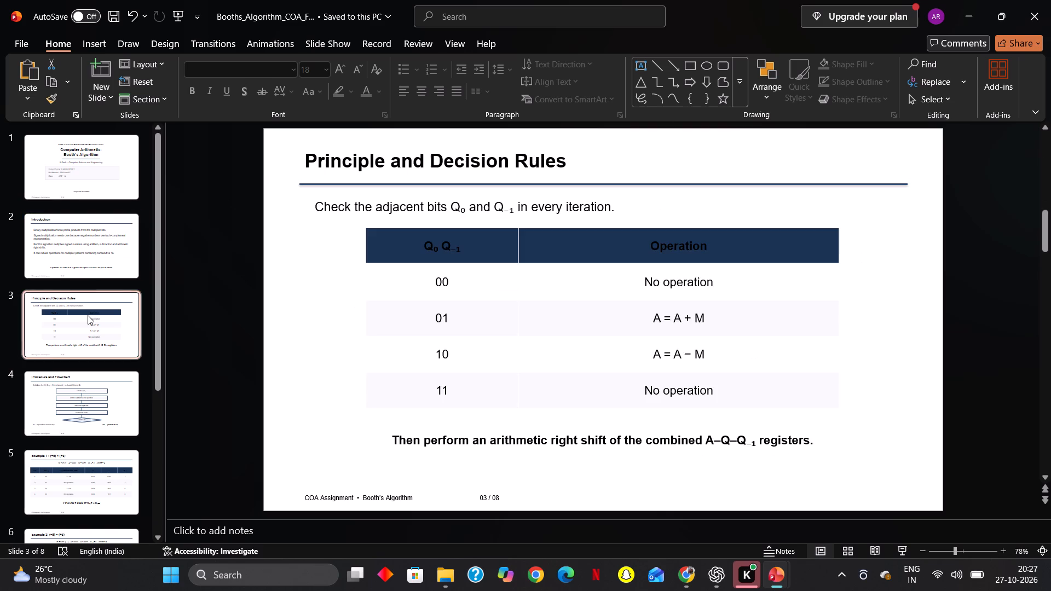
scroll(88, 315, down, 1)
click(91, 323)
scroll(91, 323, down, 1)
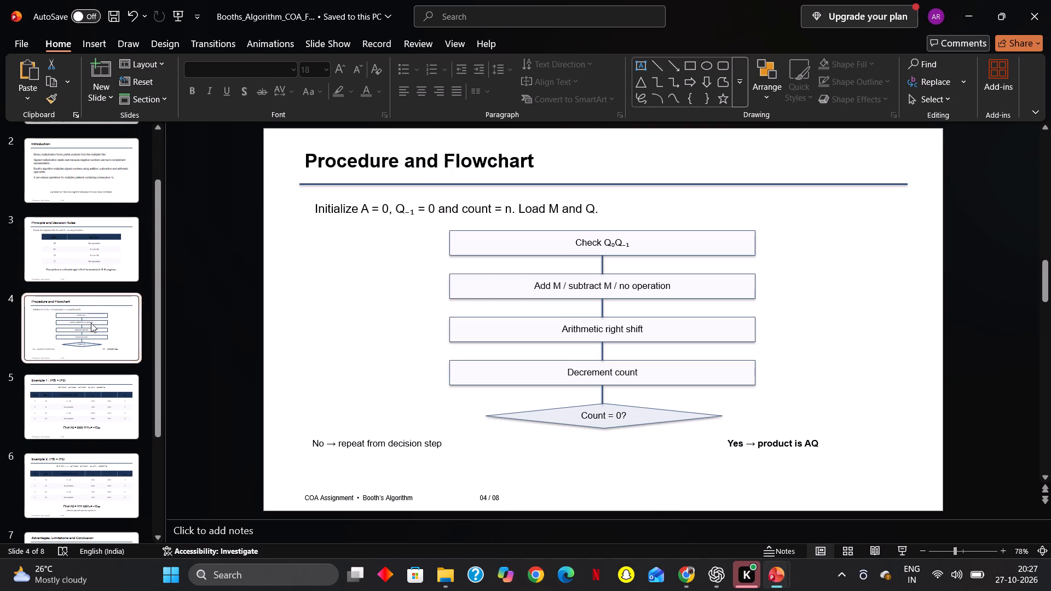
scroll(91, 323, down, 1)
click(80, 463)
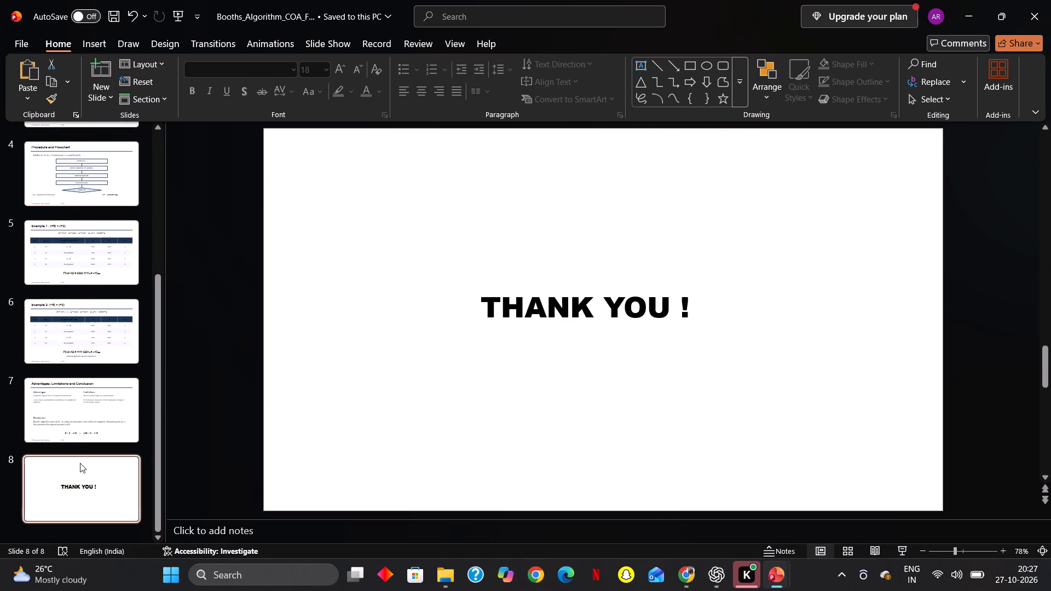
click(99, 425)
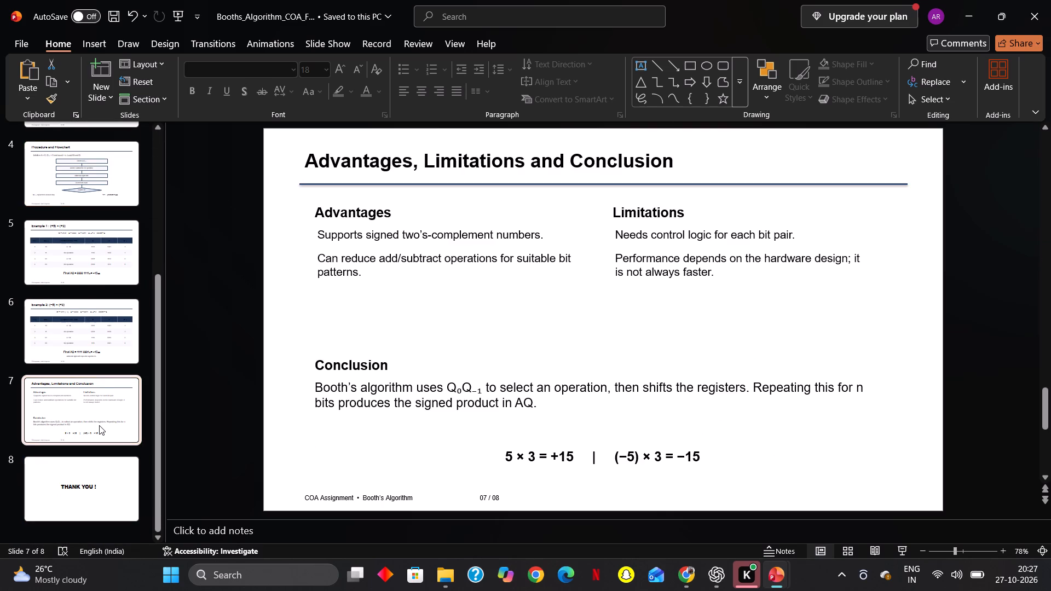
click(86, 316)
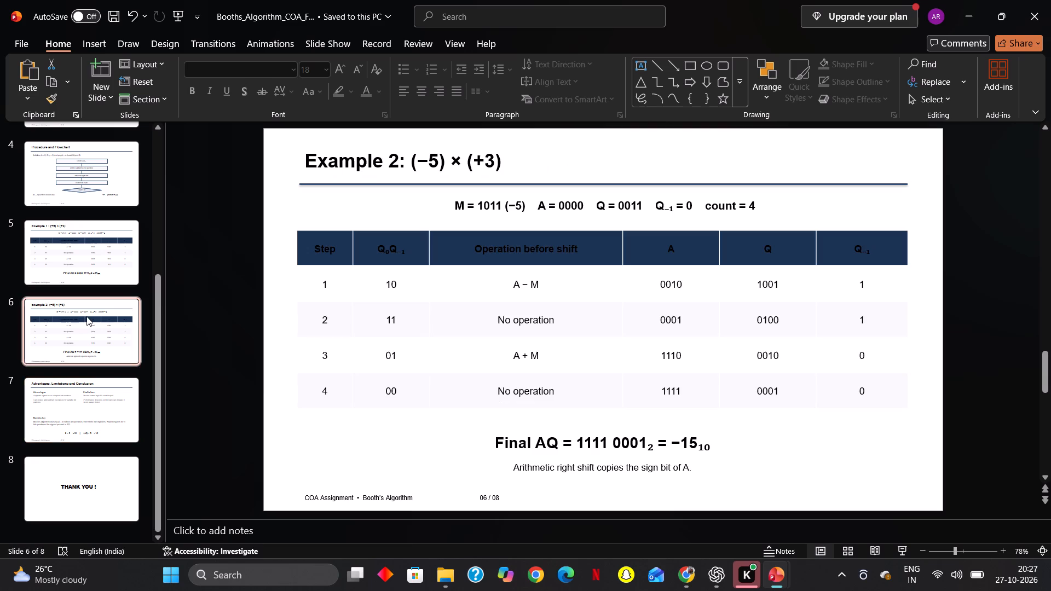
click(109, 257)
scroll(109, 257, up, 5)
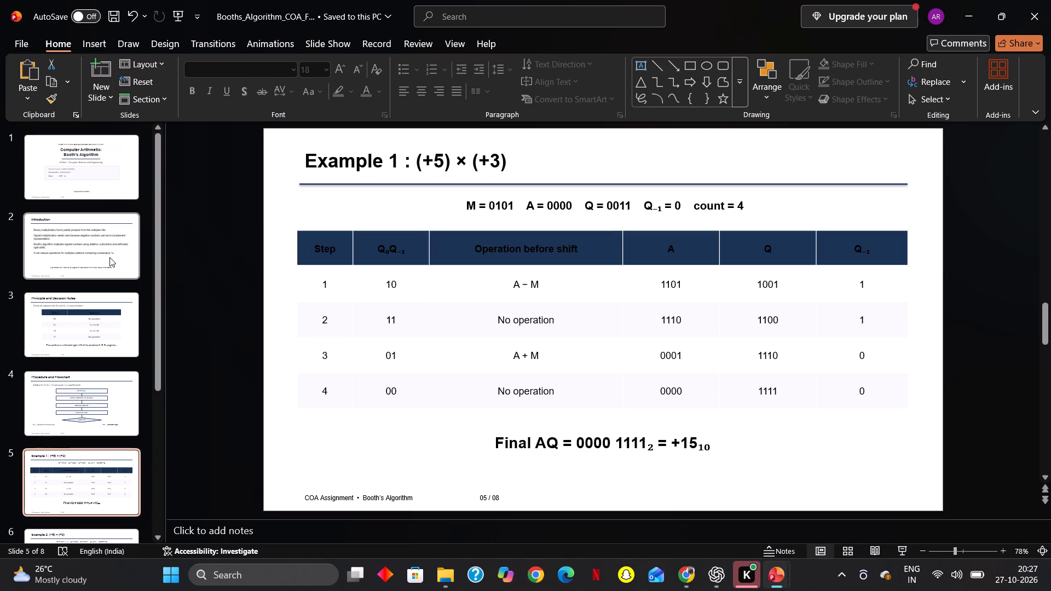
scroll(109, 257, up, 5)
click(90, 148)
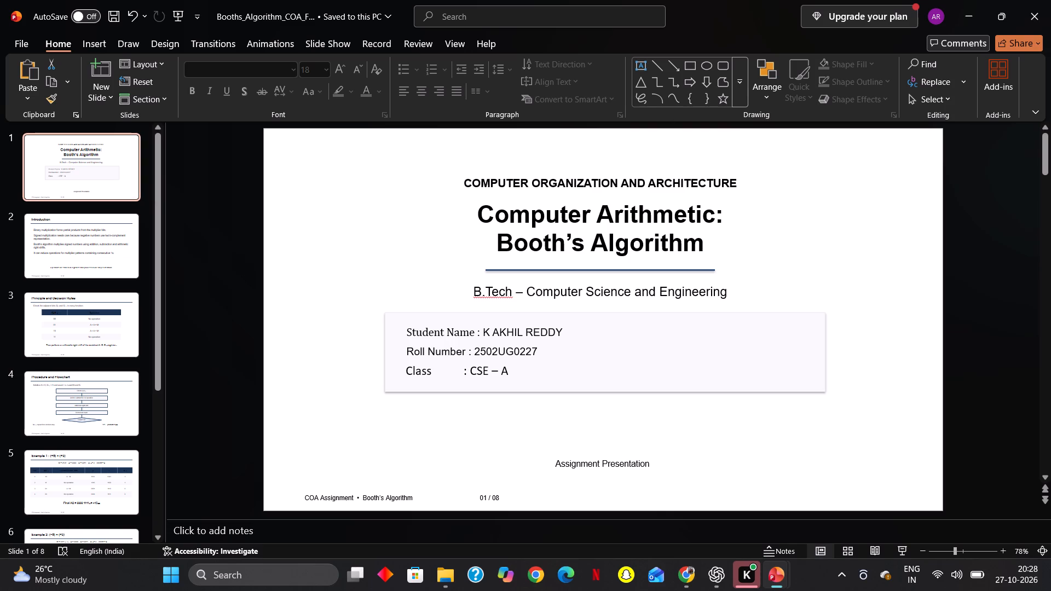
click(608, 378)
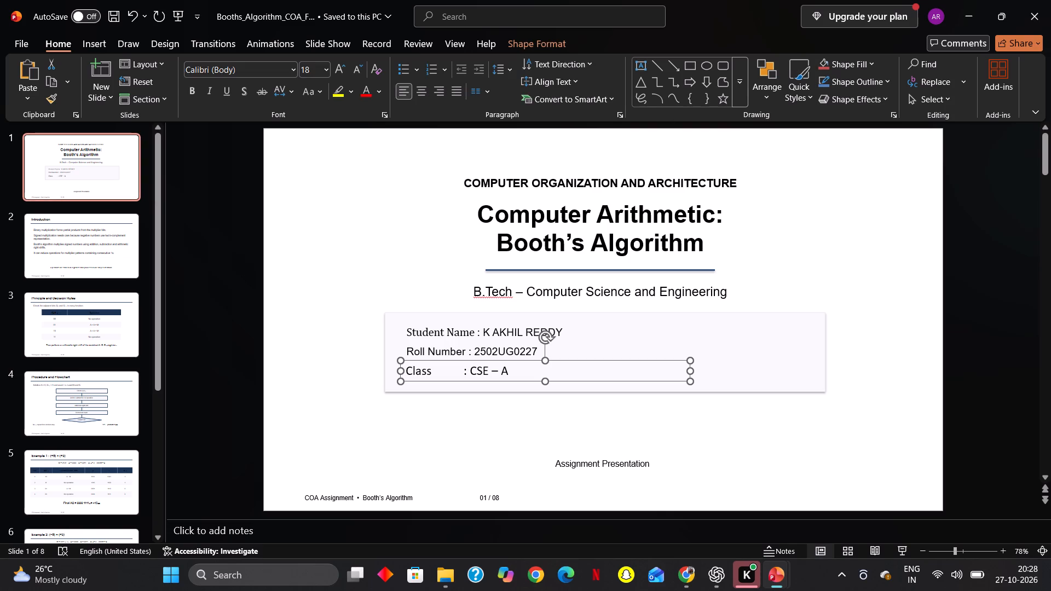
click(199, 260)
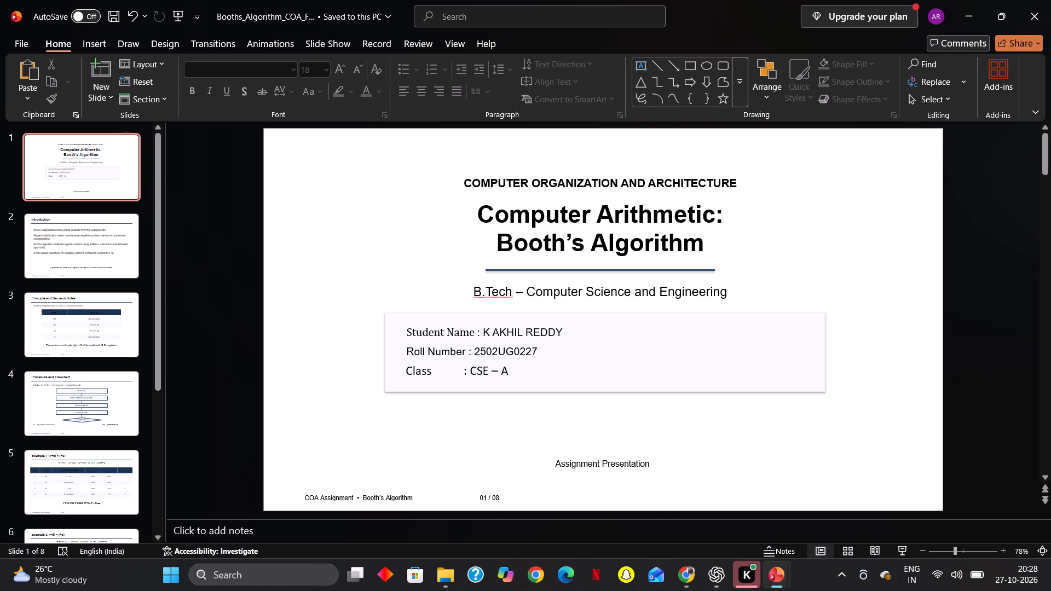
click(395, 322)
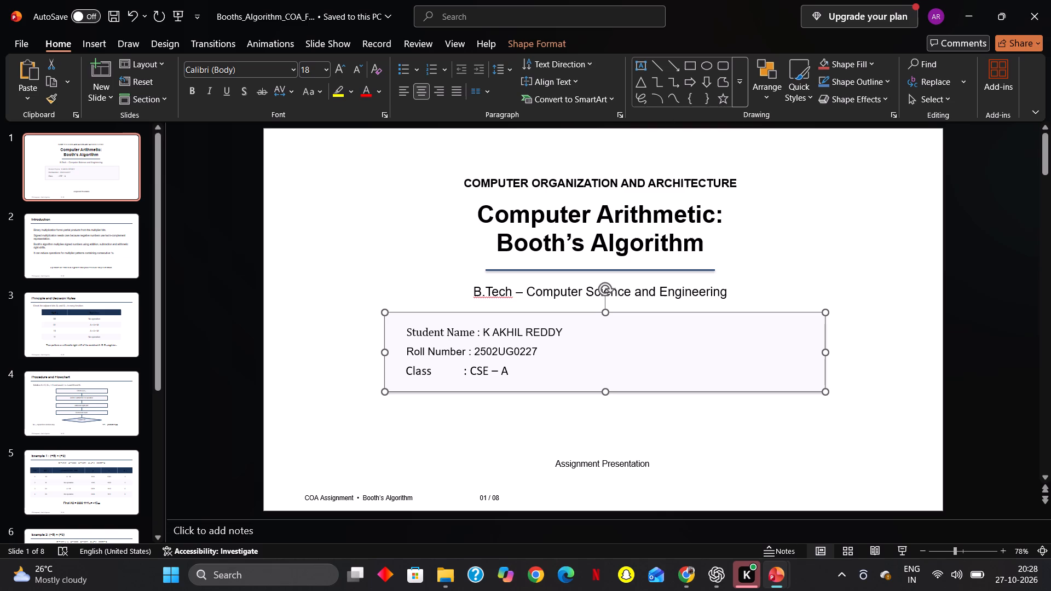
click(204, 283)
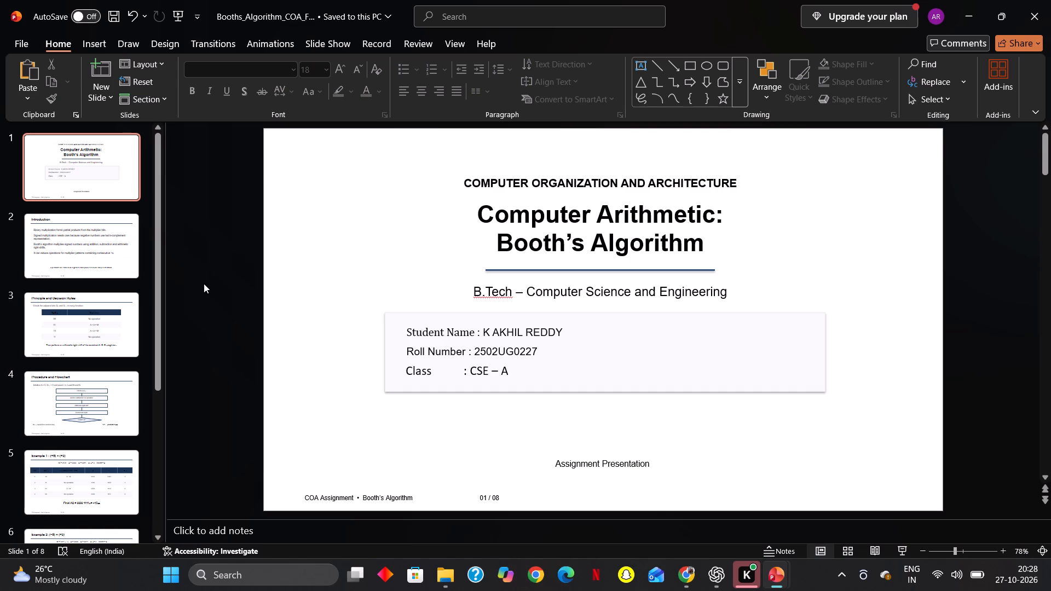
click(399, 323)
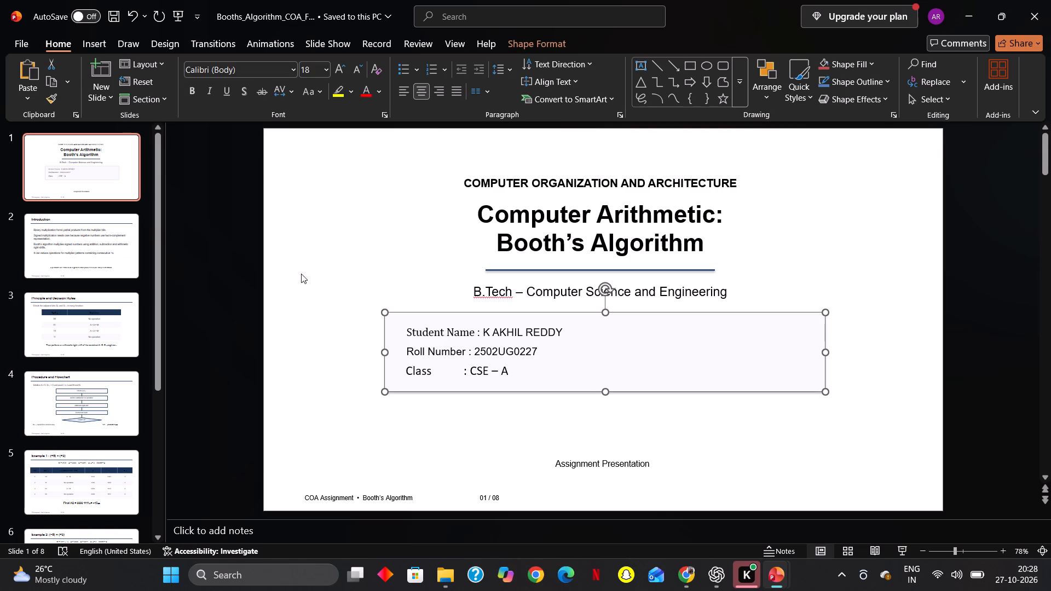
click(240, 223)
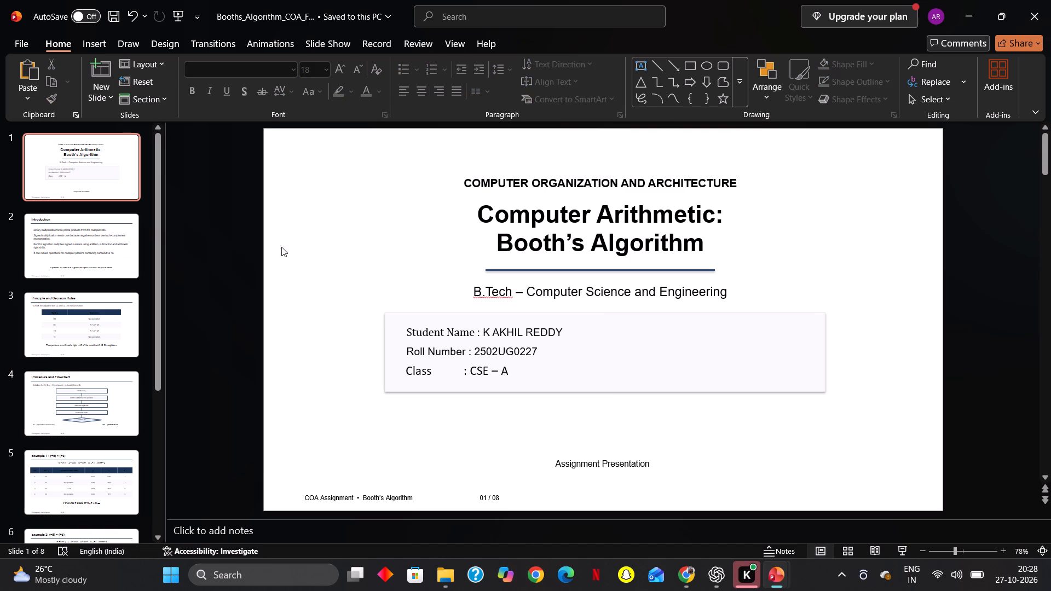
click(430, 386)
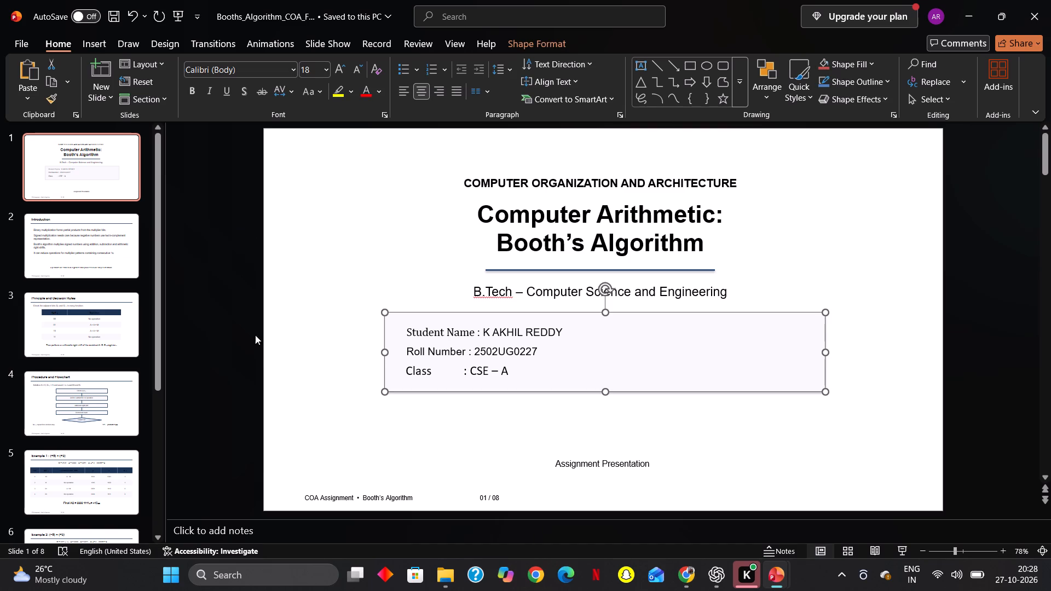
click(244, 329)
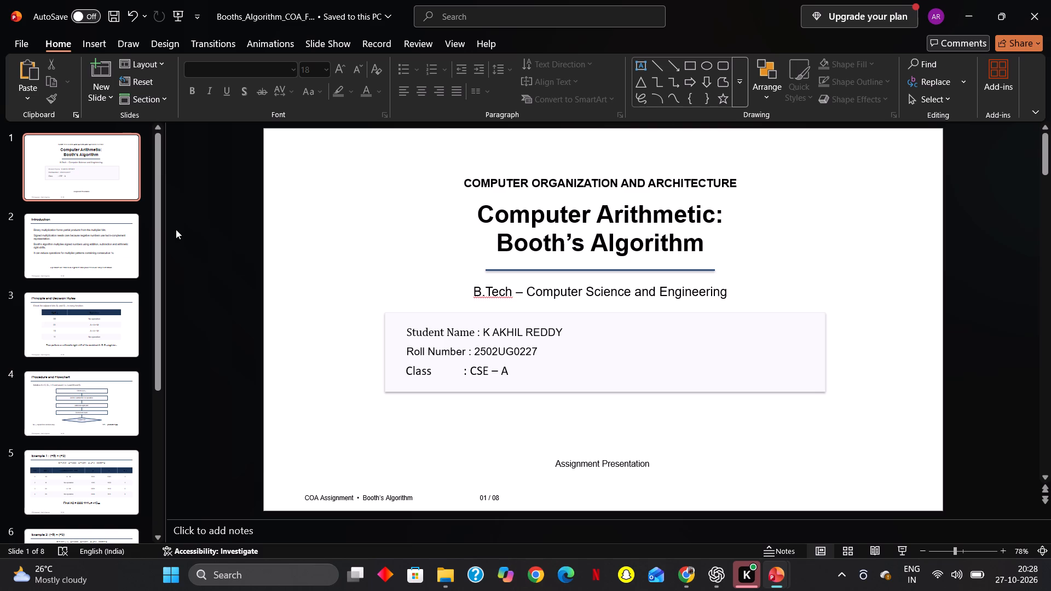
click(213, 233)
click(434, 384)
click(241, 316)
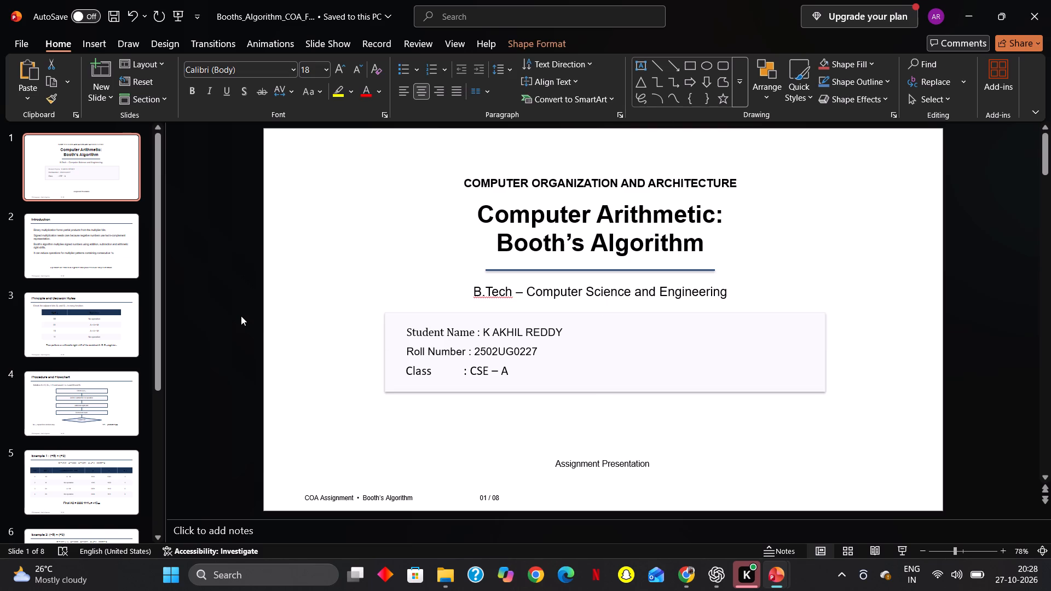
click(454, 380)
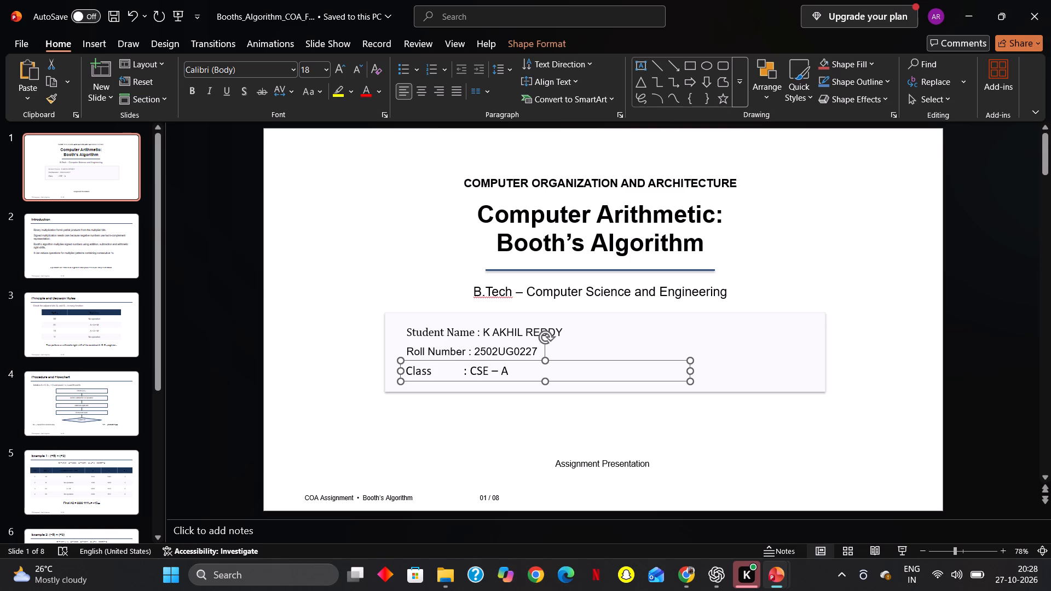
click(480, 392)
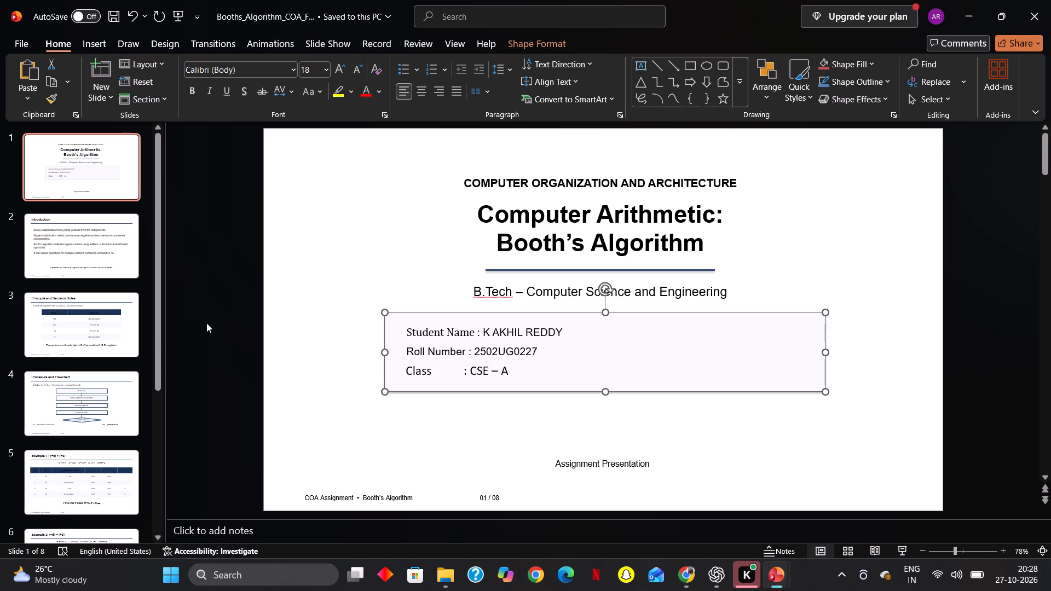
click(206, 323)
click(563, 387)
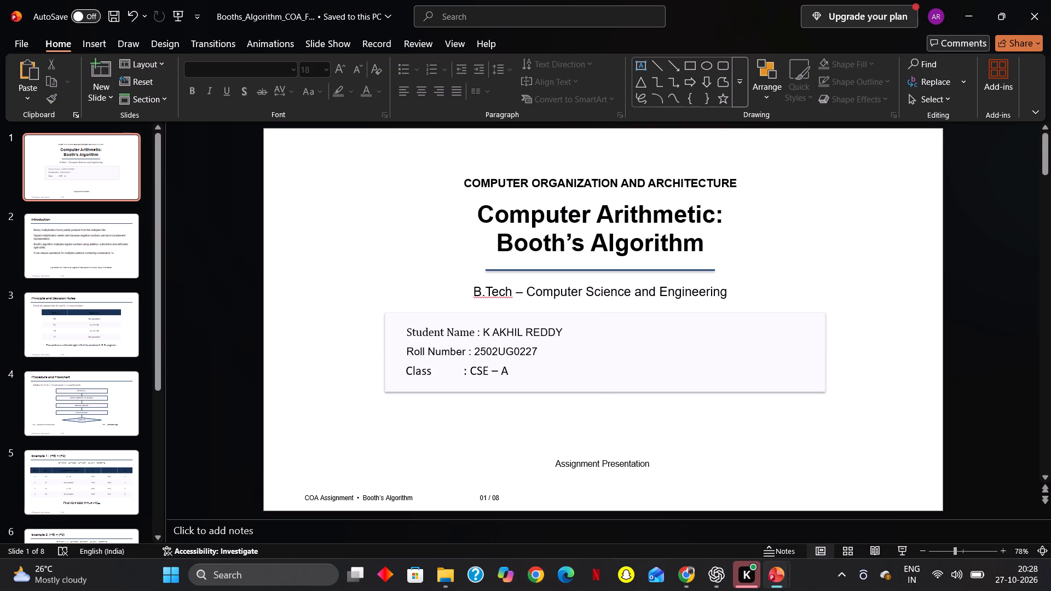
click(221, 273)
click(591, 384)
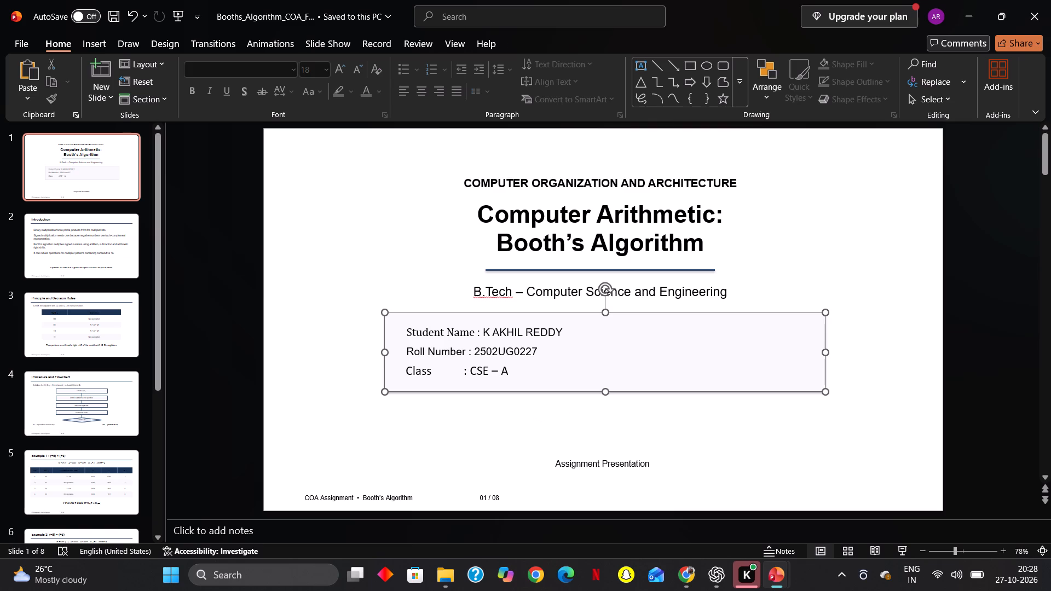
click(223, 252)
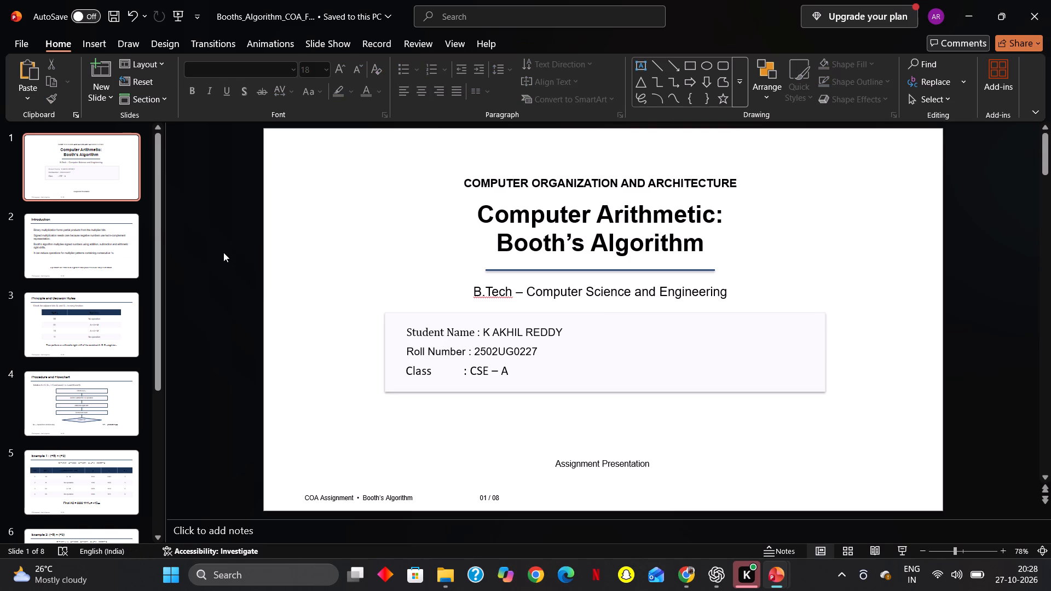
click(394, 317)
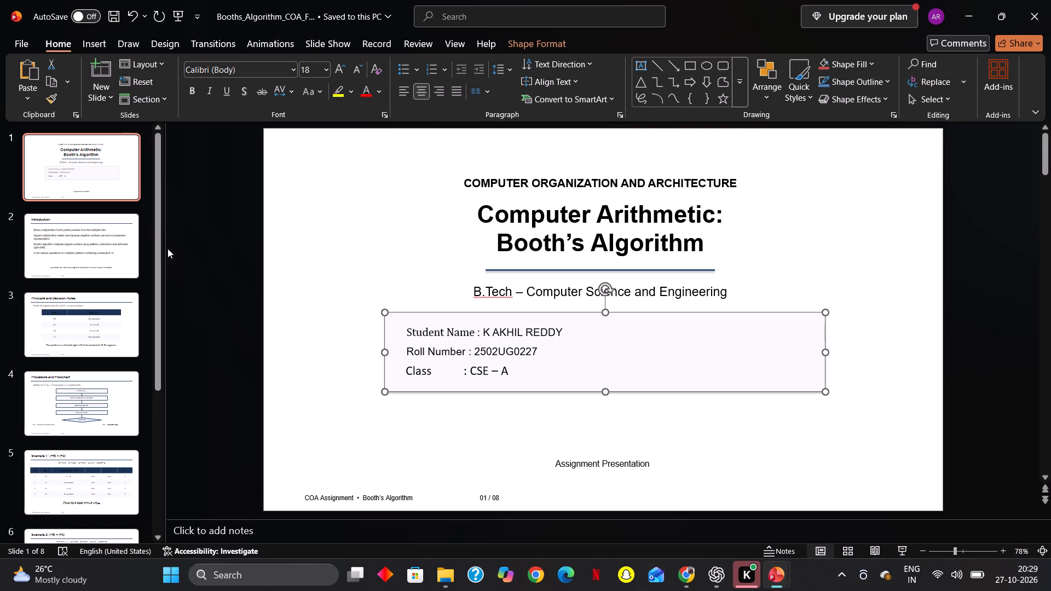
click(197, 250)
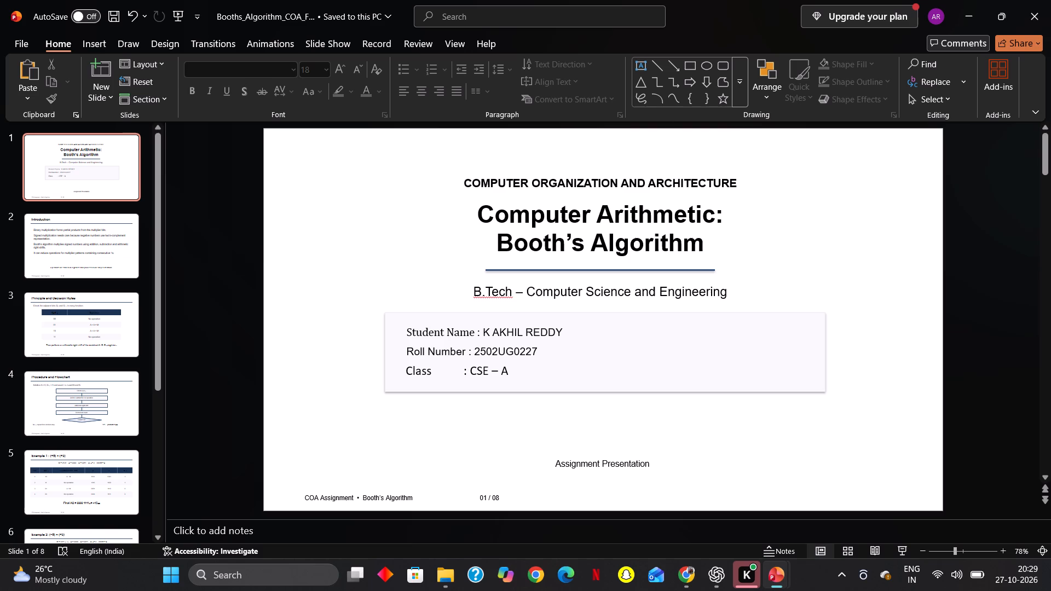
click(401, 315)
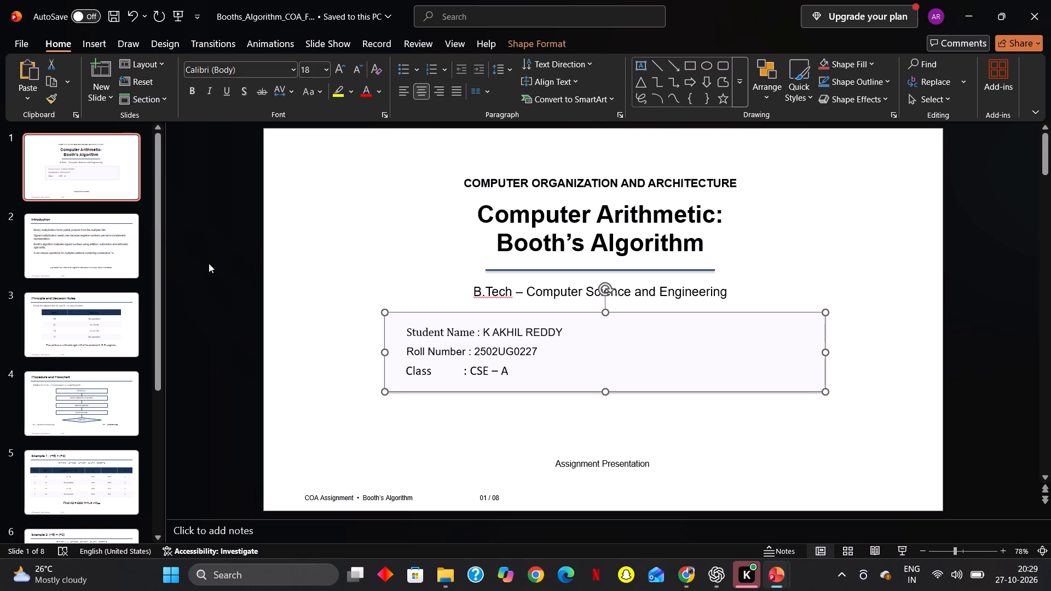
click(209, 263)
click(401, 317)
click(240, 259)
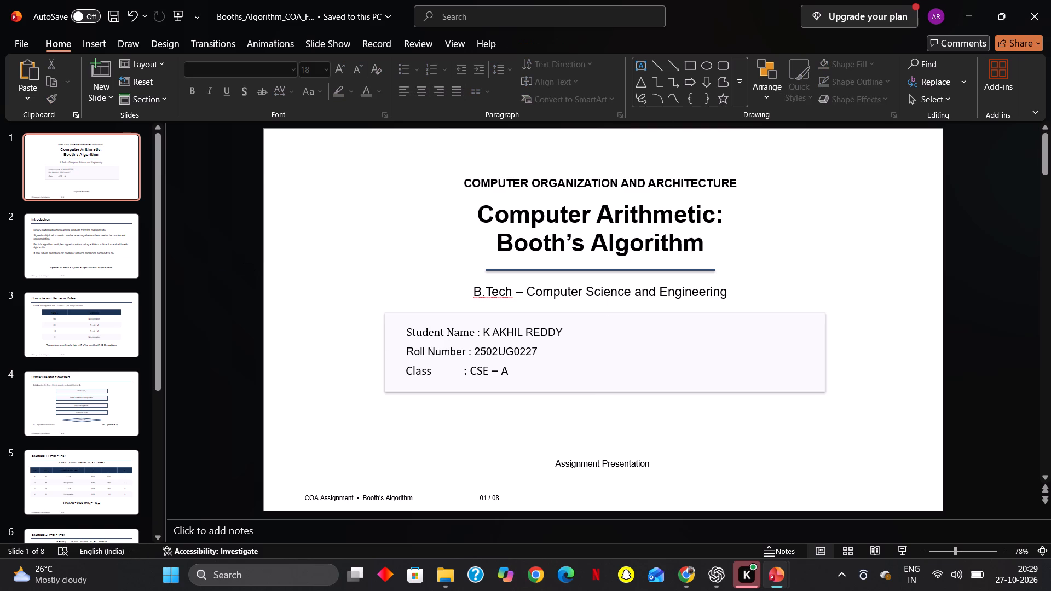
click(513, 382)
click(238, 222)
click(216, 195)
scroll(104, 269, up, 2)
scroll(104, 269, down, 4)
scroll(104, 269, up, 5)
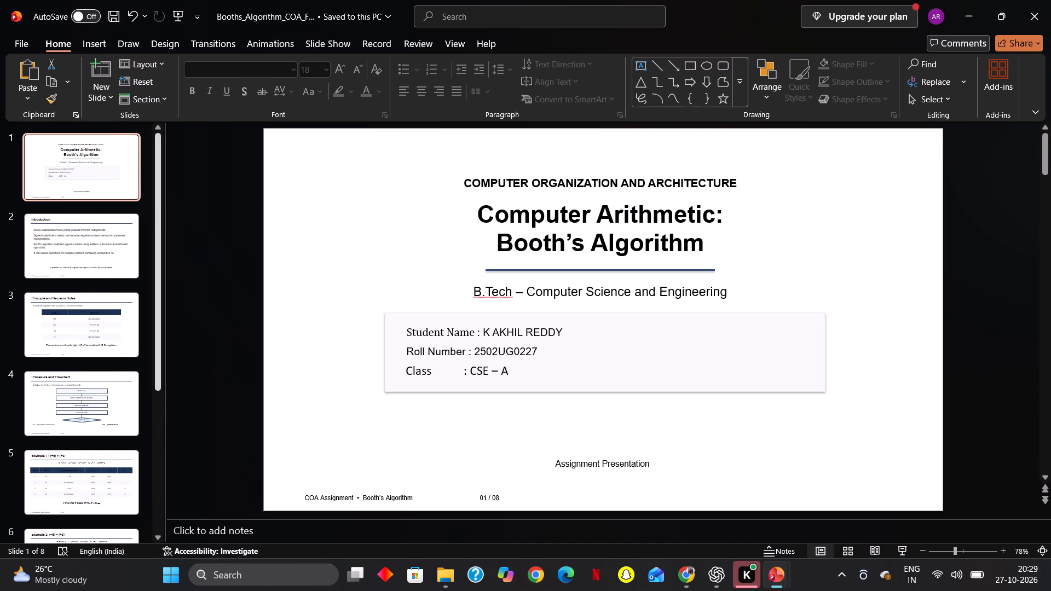
Reposition the blue divider line between the title and the B.Tech line on the title slide, slightly left of its centred position.
click(690, 275)
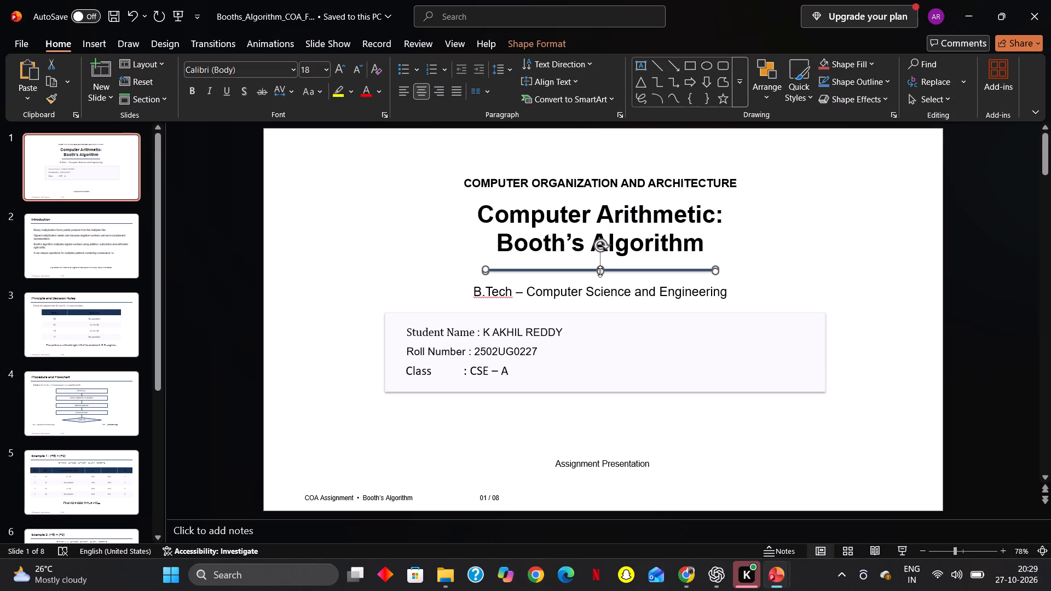
drag(617, 271, 641, 268)
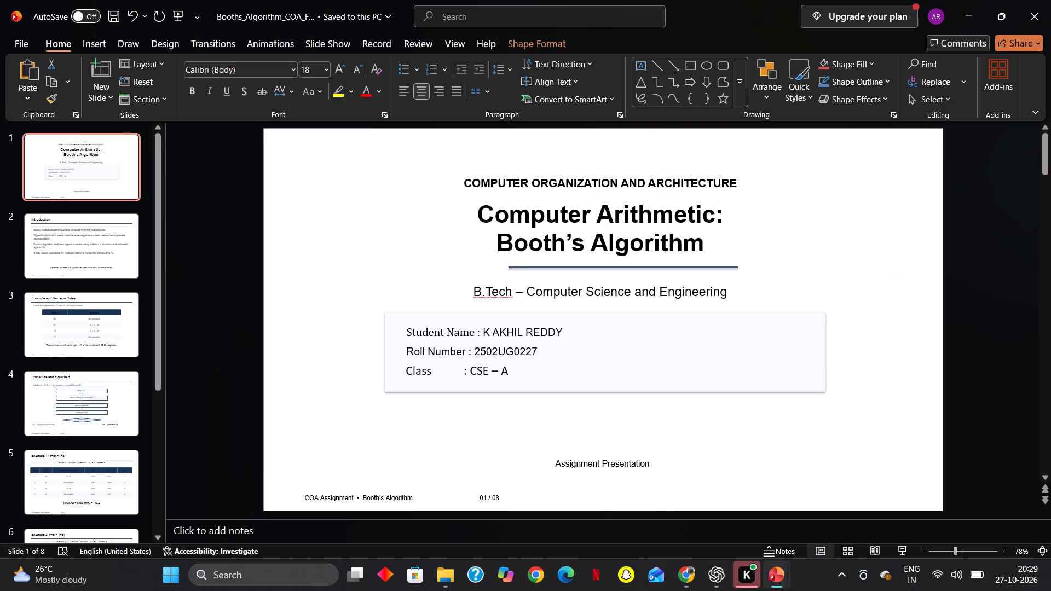
drag(641, 268, 614, 268)
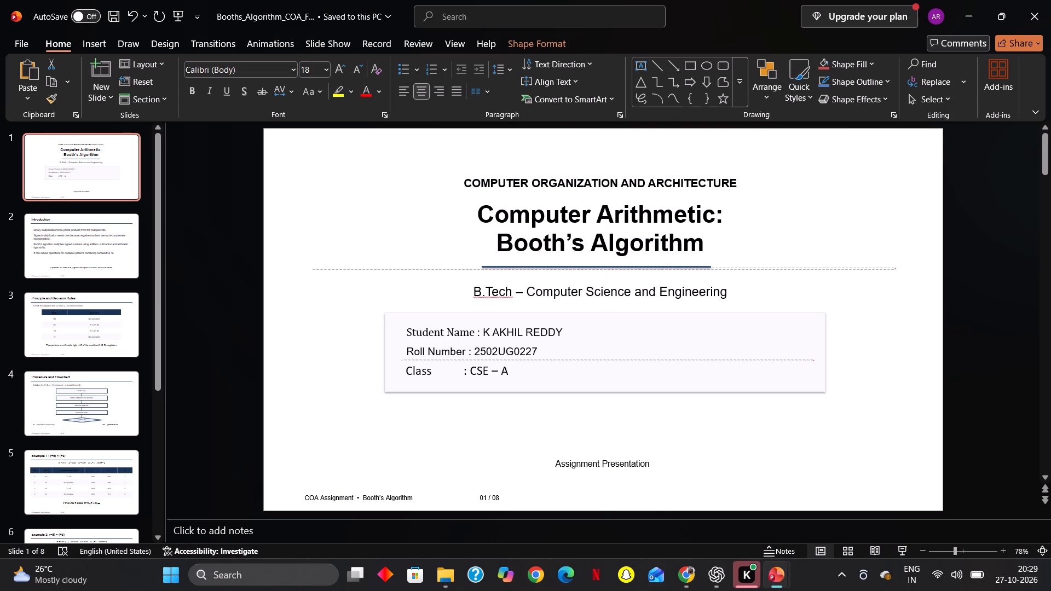
drag(614, 268, 618, 296)
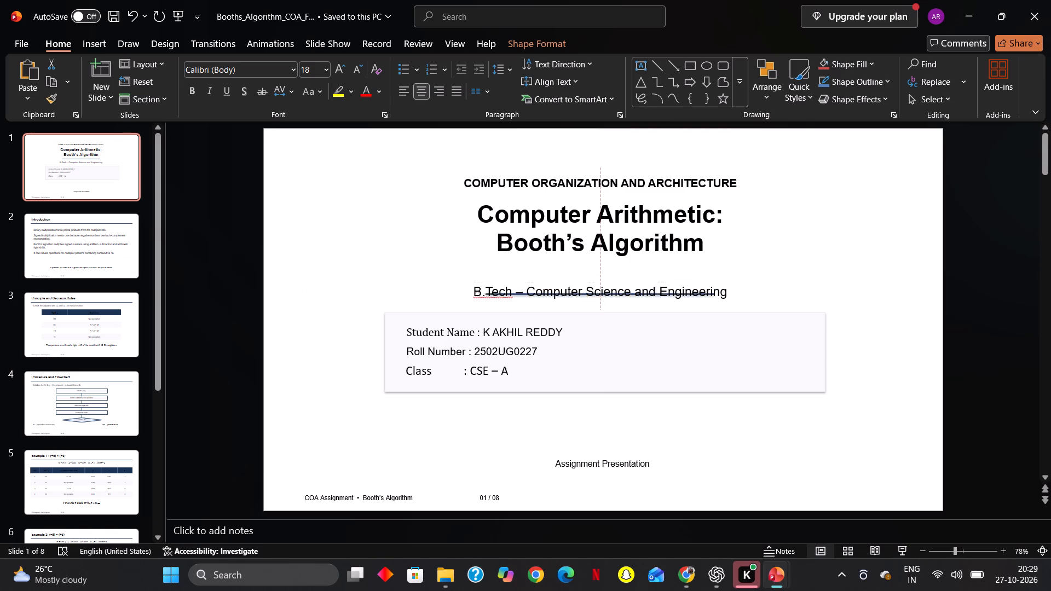
drag(618, 296, 620, 267)
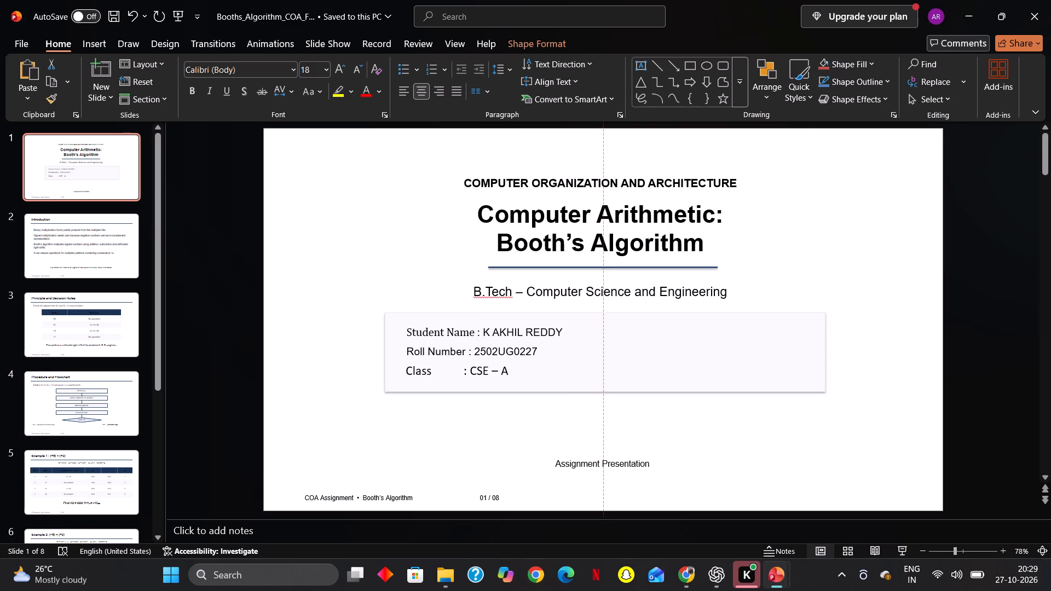
drag(620, 267, 613, 268)
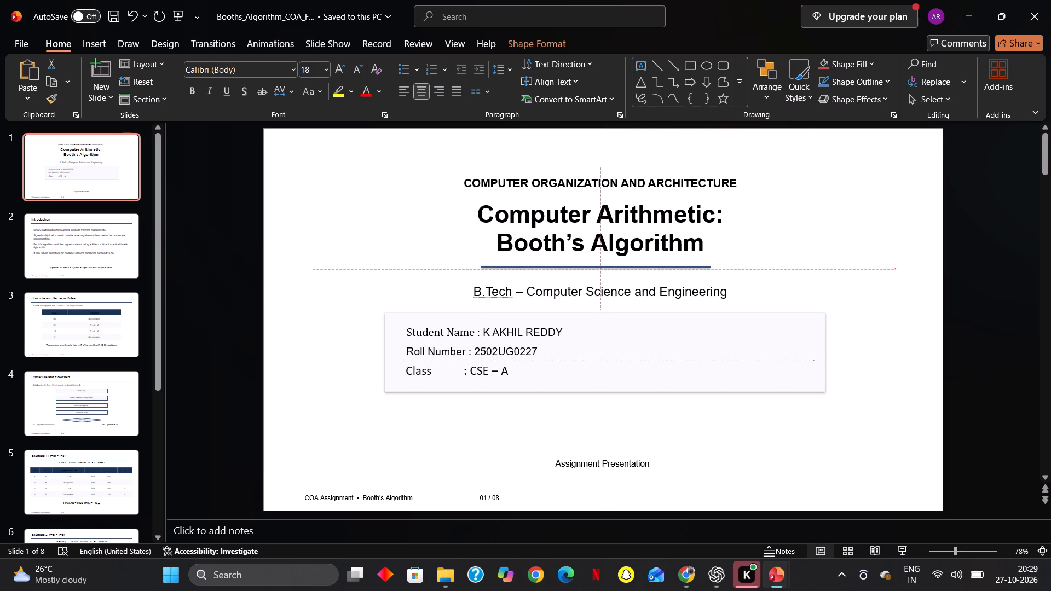
drag(613, 268, 622, 263)
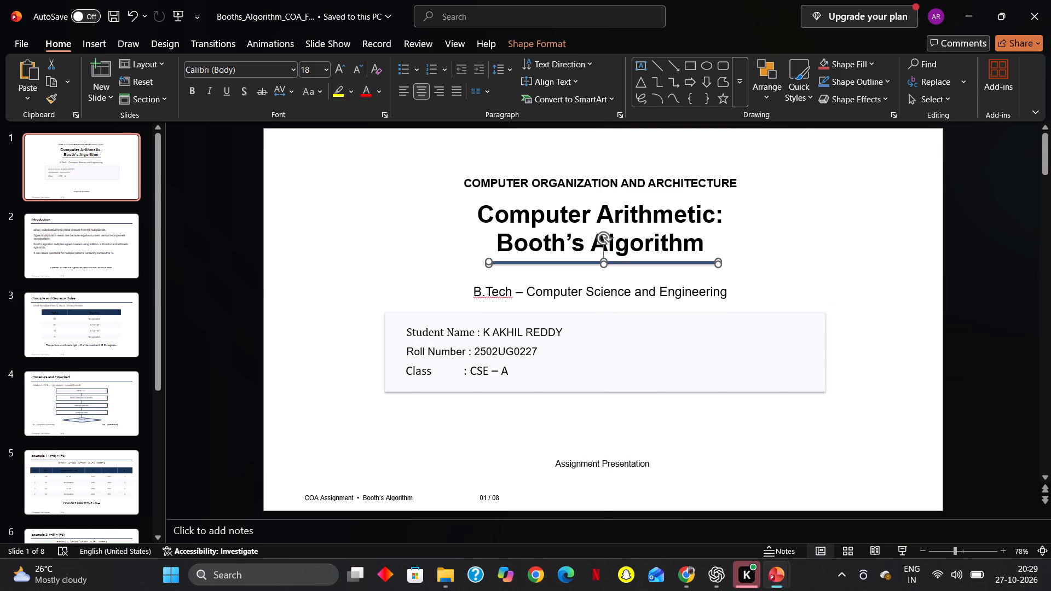
drag(621, 263, 615, 271)
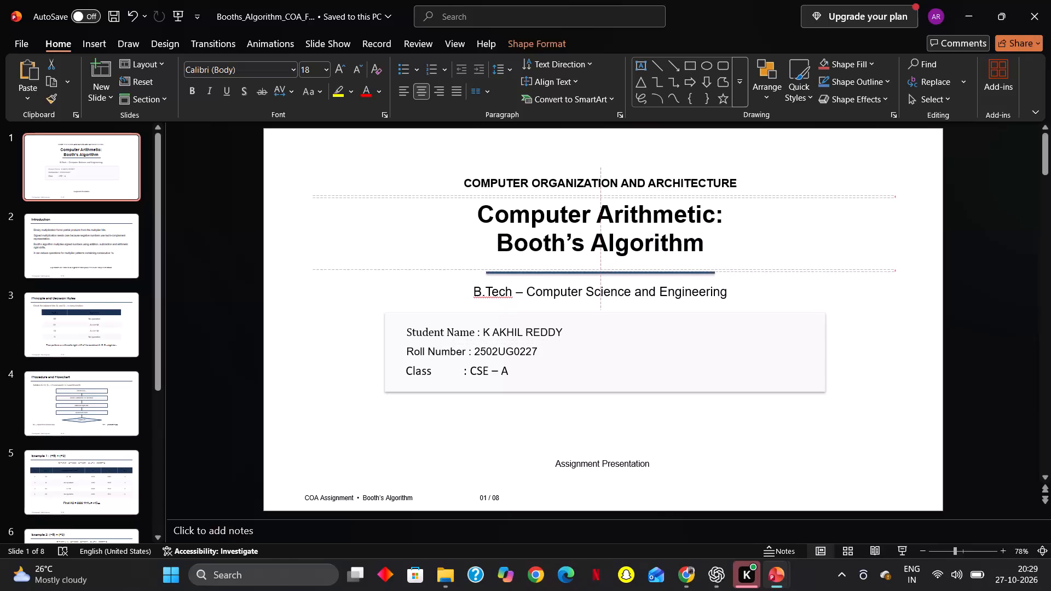
drag(615, 271, 614, 269)
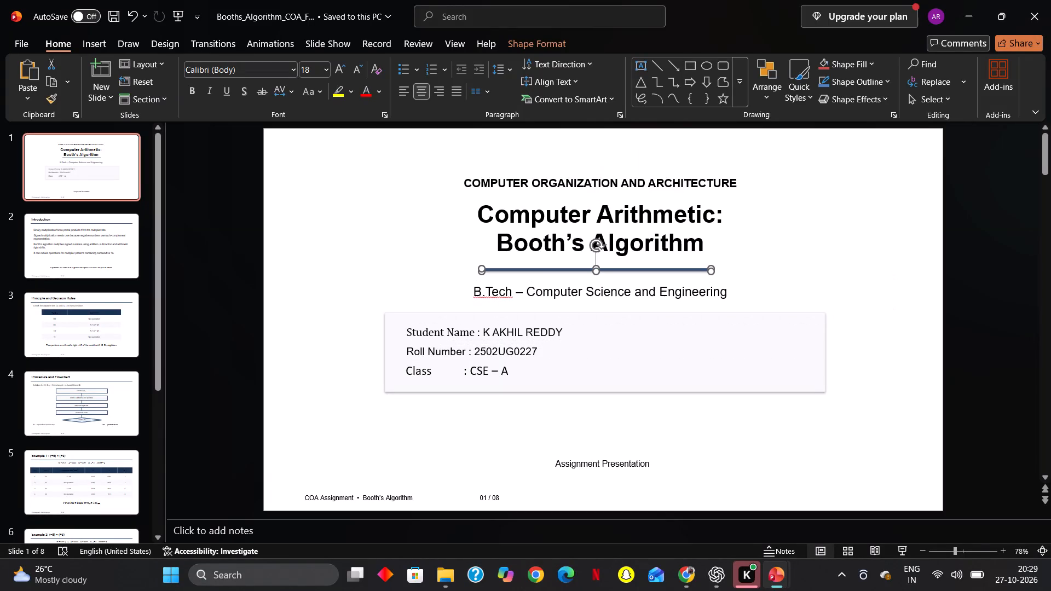
click(216, 237)
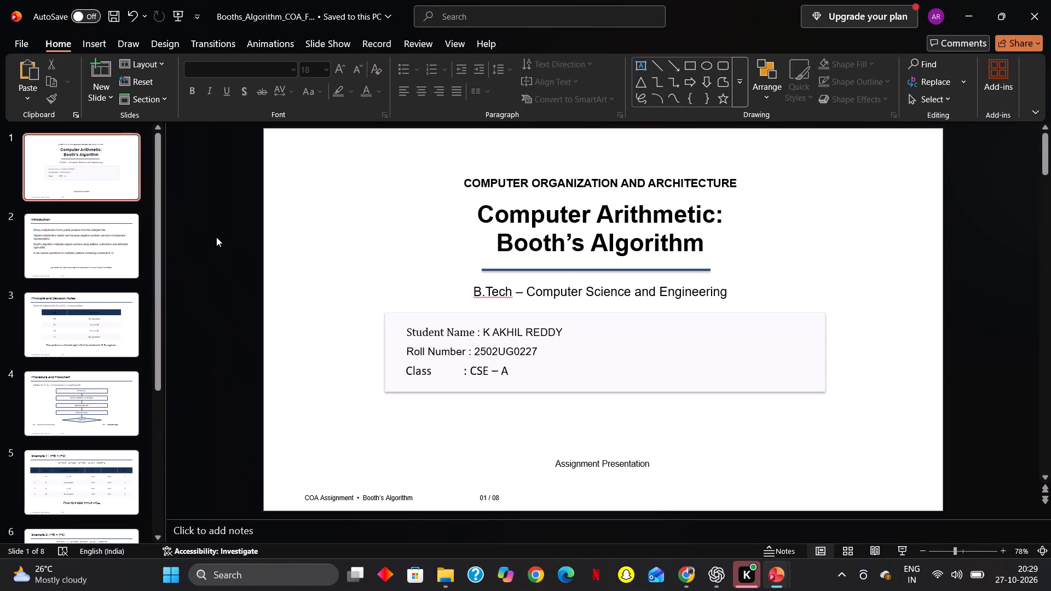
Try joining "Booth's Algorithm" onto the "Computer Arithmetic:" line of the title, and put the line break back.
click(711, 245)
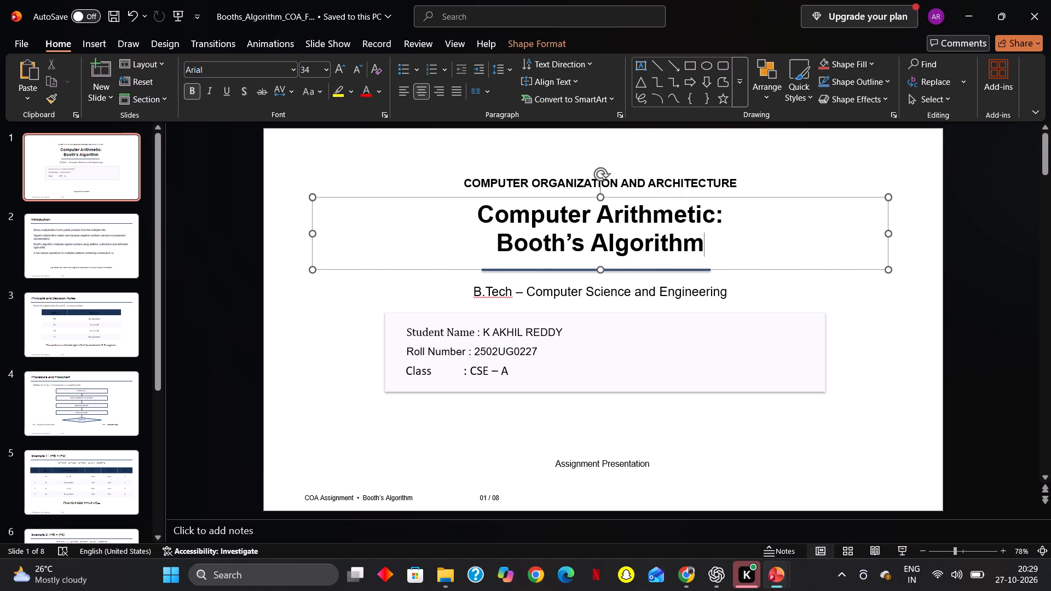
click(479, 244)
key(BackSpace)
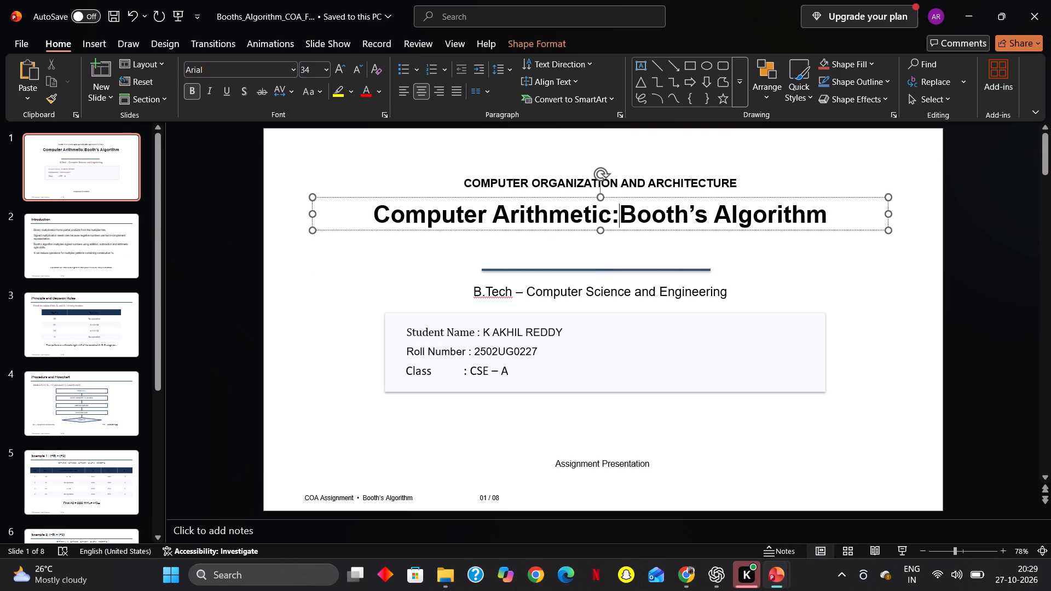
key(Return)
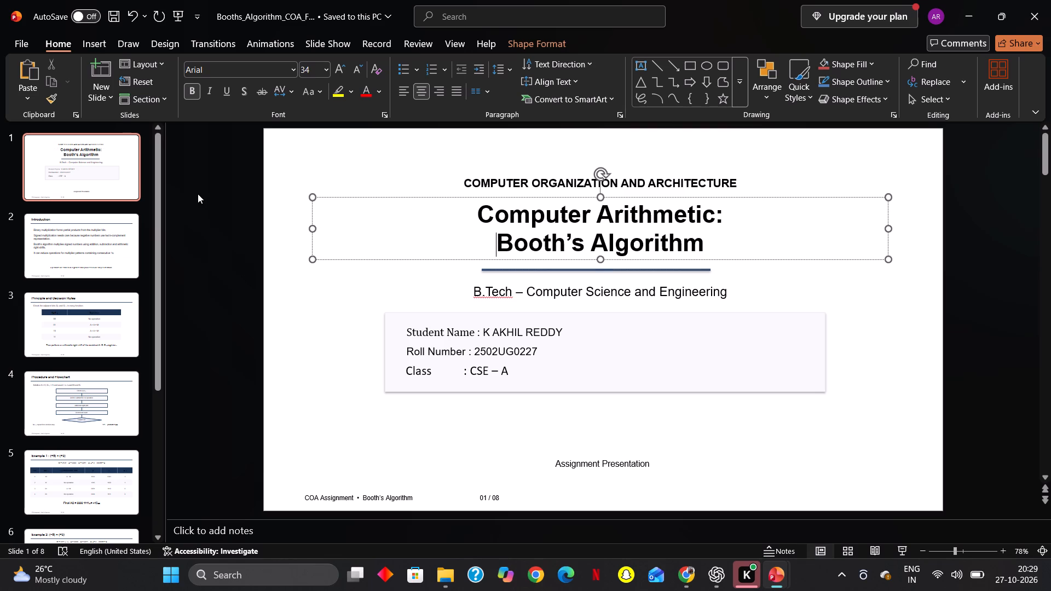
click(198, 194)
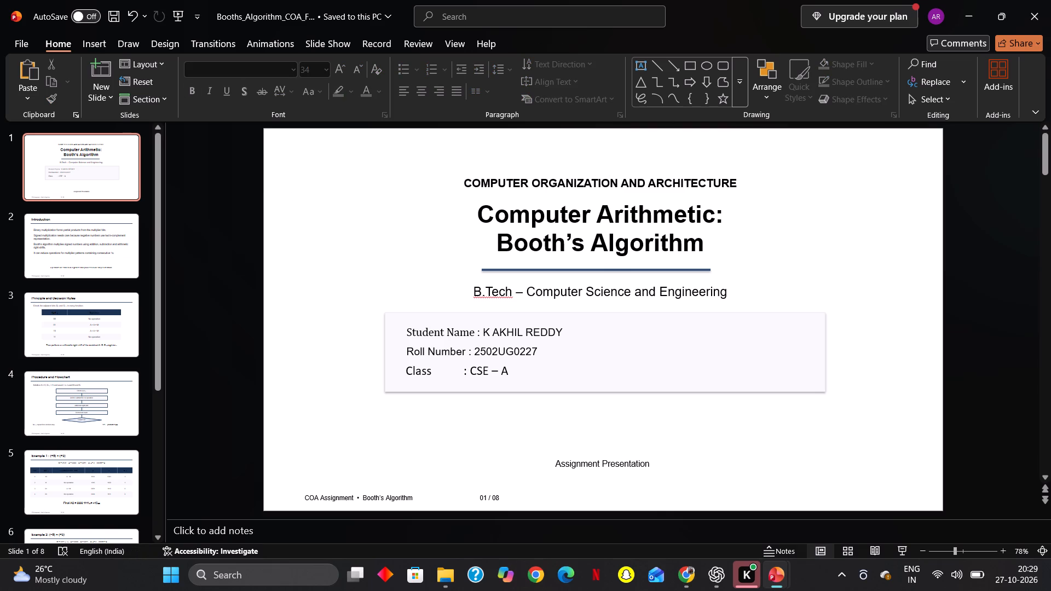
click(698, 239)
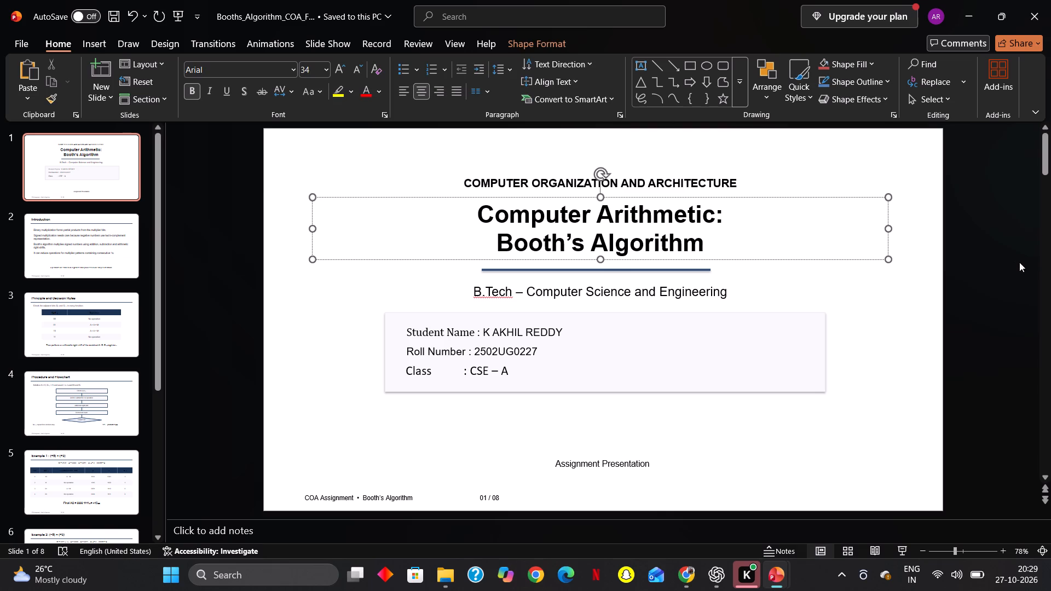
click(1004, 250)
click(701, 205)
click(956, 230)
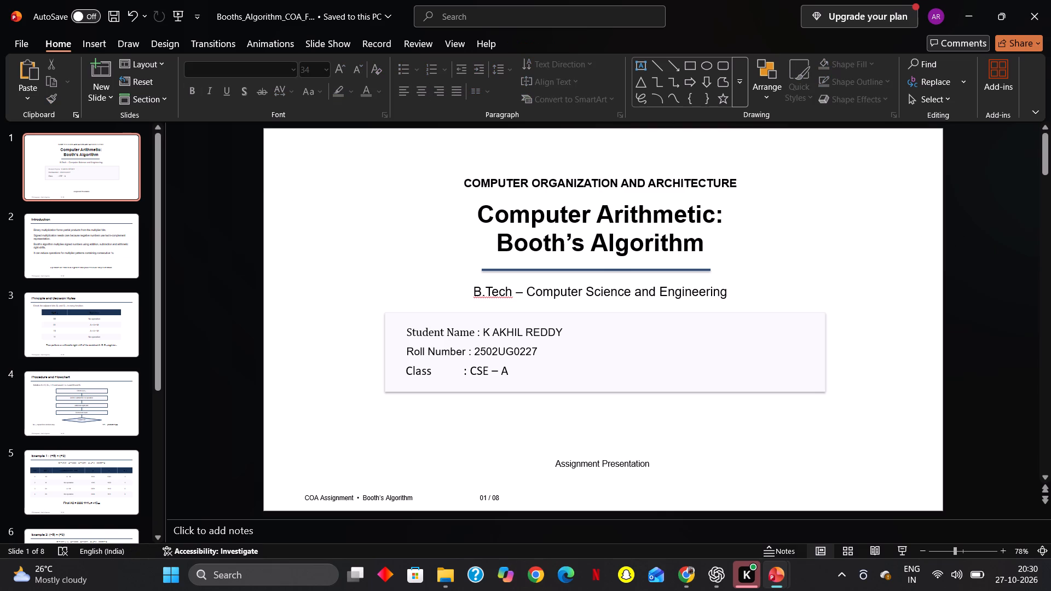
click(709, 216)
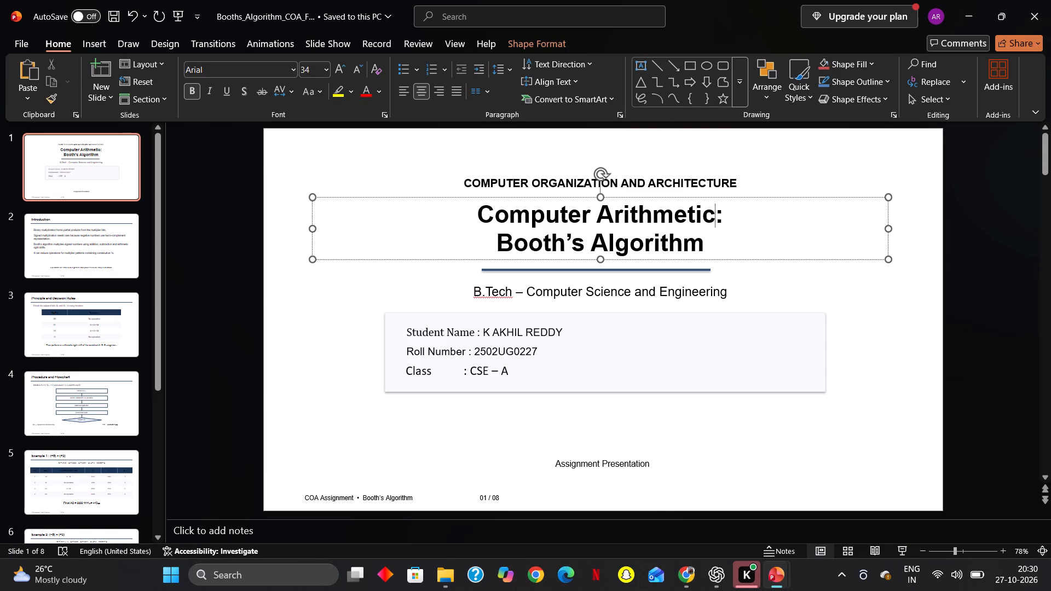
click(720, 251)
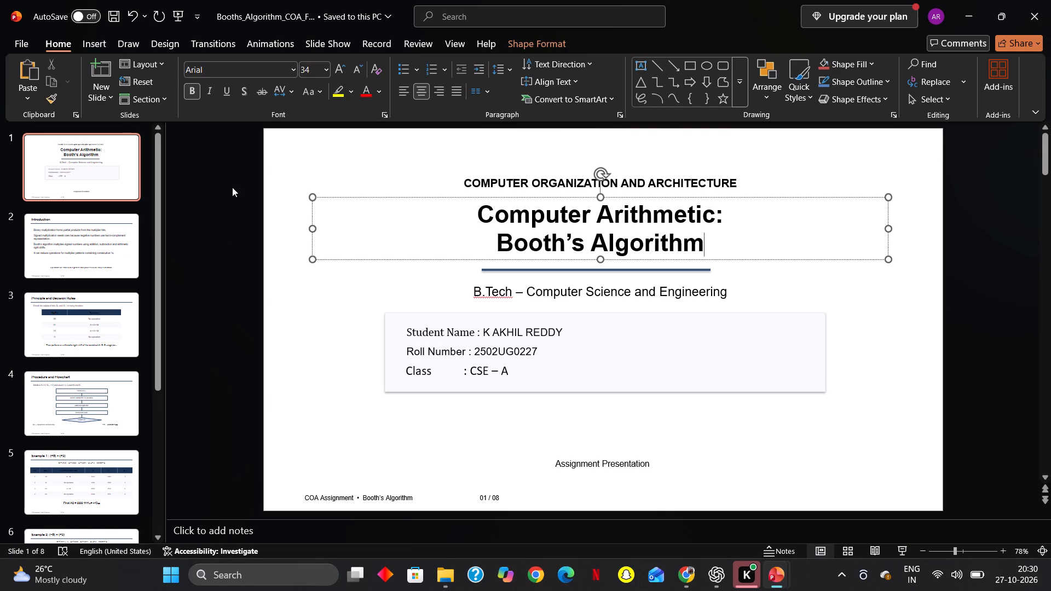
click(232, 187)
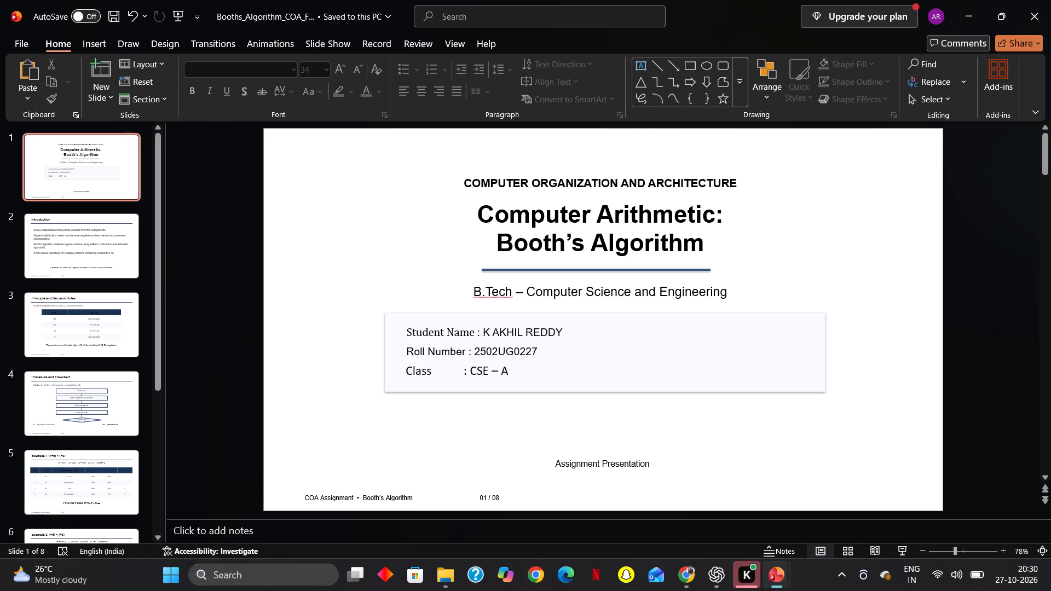
Move the blue divider line on the title slide slightly up, closer beneath "Booth's Algorithm", keeping its horizontal position.
drag(686, 269, 713, 267)
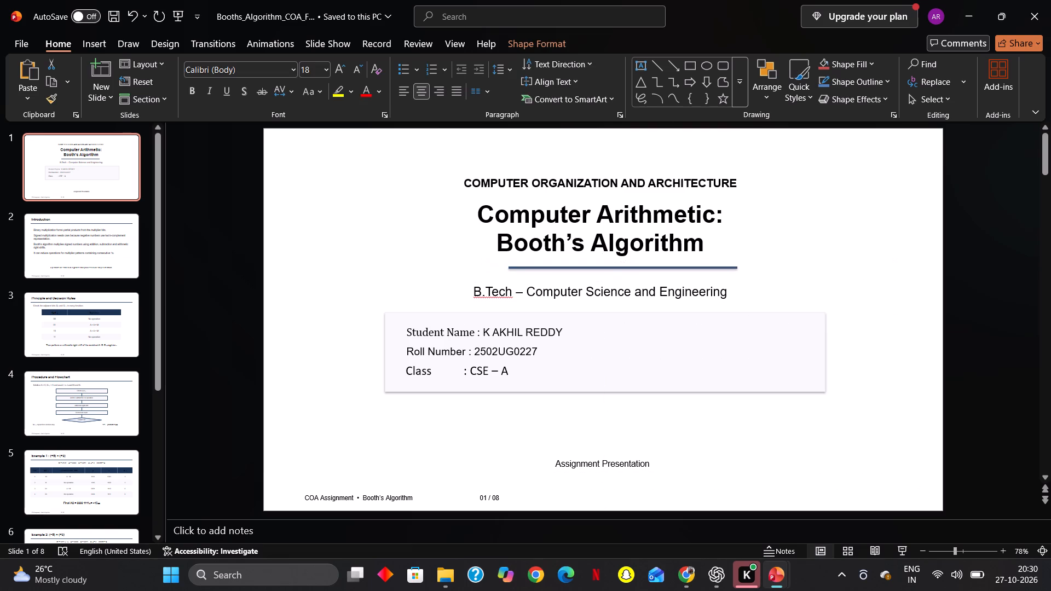
drag(713, 267, 689, 265)
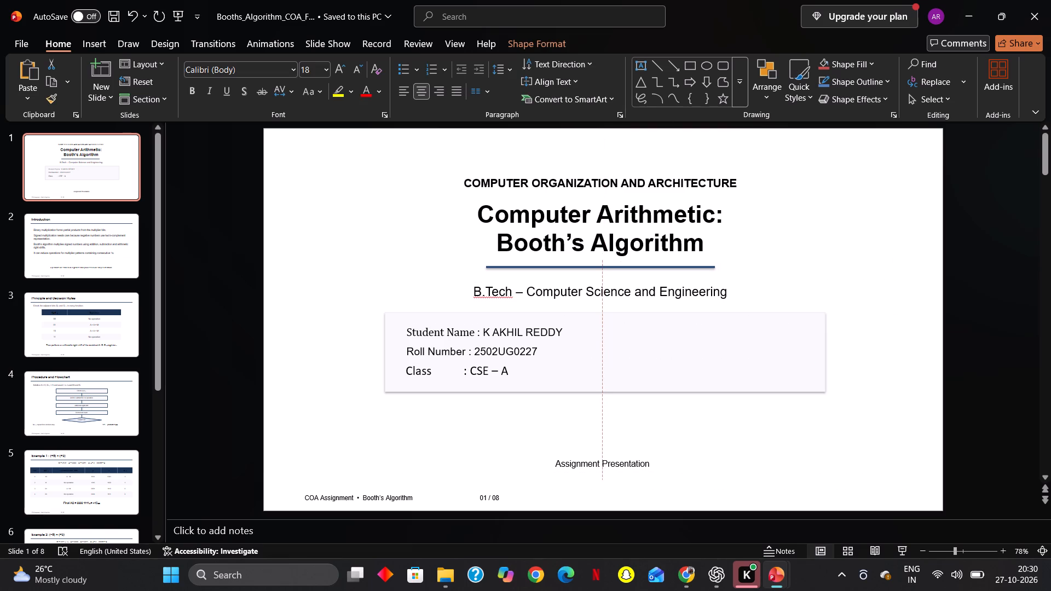
drag(689, 265, 689, 264)
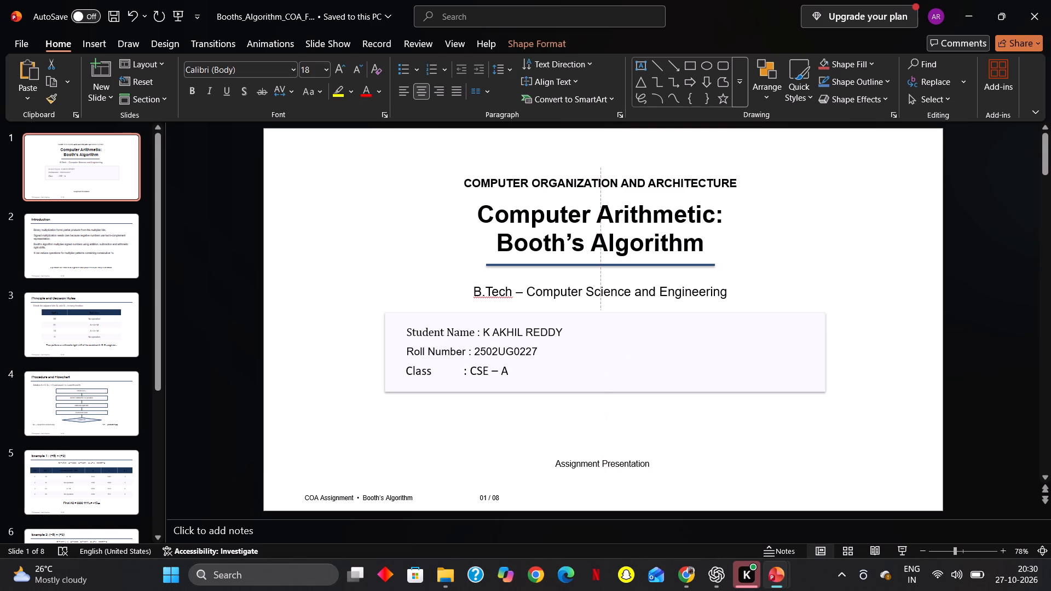
drag(689, 264, 684, 264)
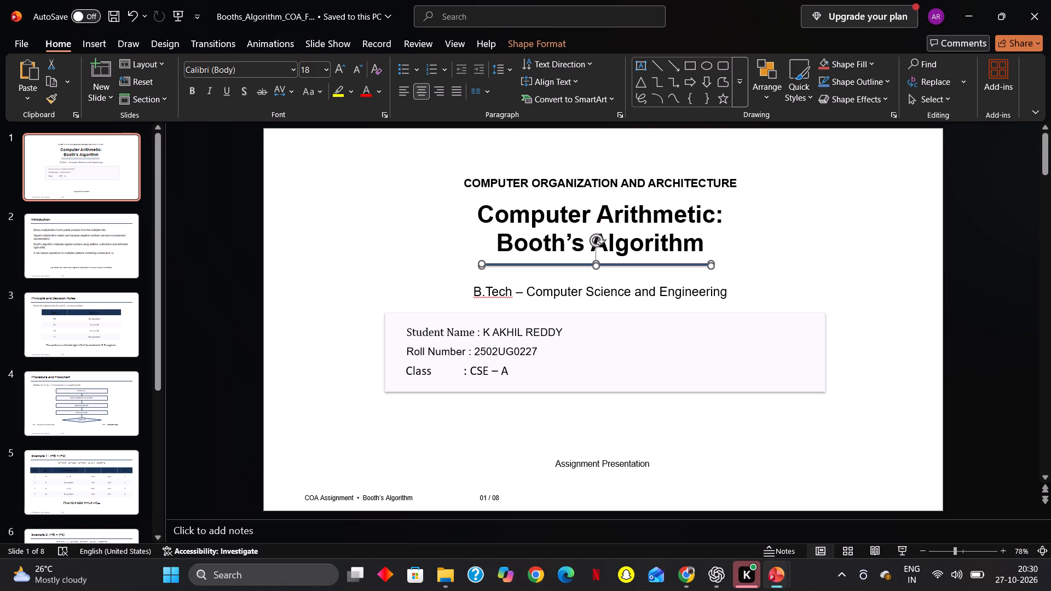
click(998, 247)
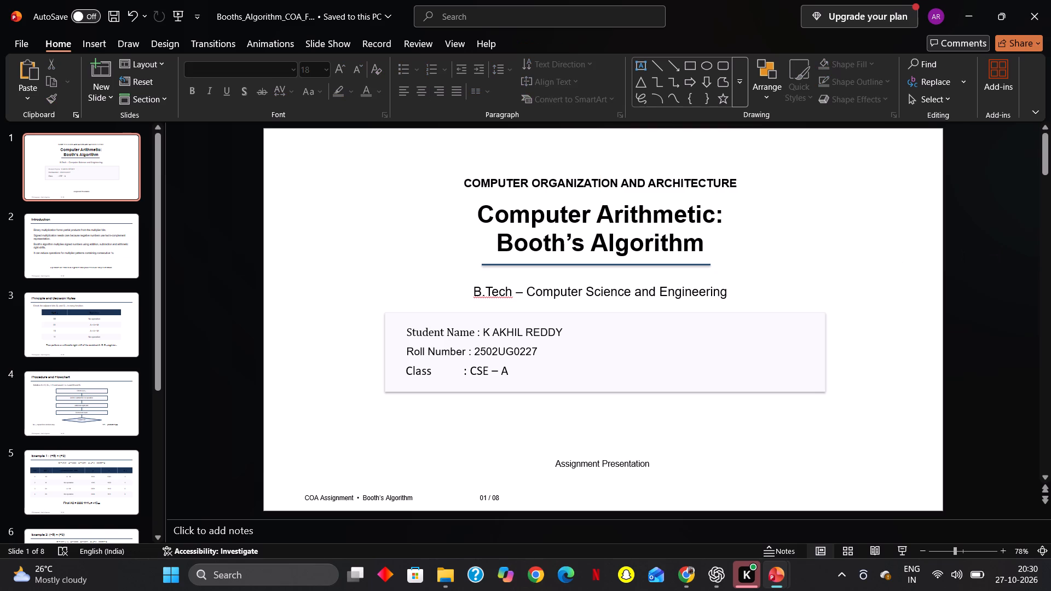
Shift the "Computer Arithmetic: Booth's Algorithm" title text box slightly left and up, centring it over the blue divider line.
click(614, 233)
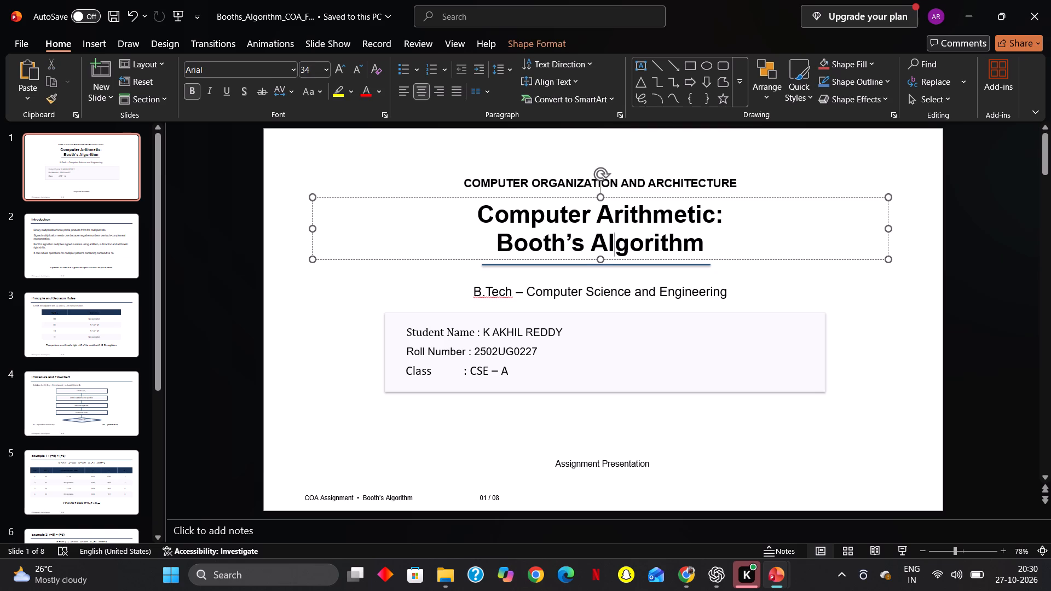
drag(636, 259, 638, 254)
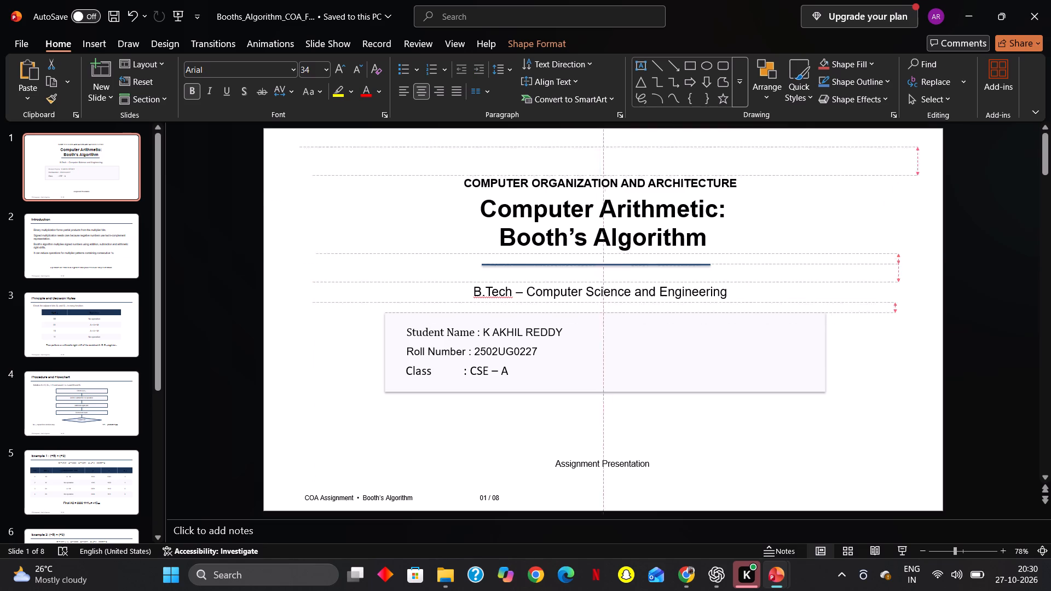
drag(638, 254, 632, 259)
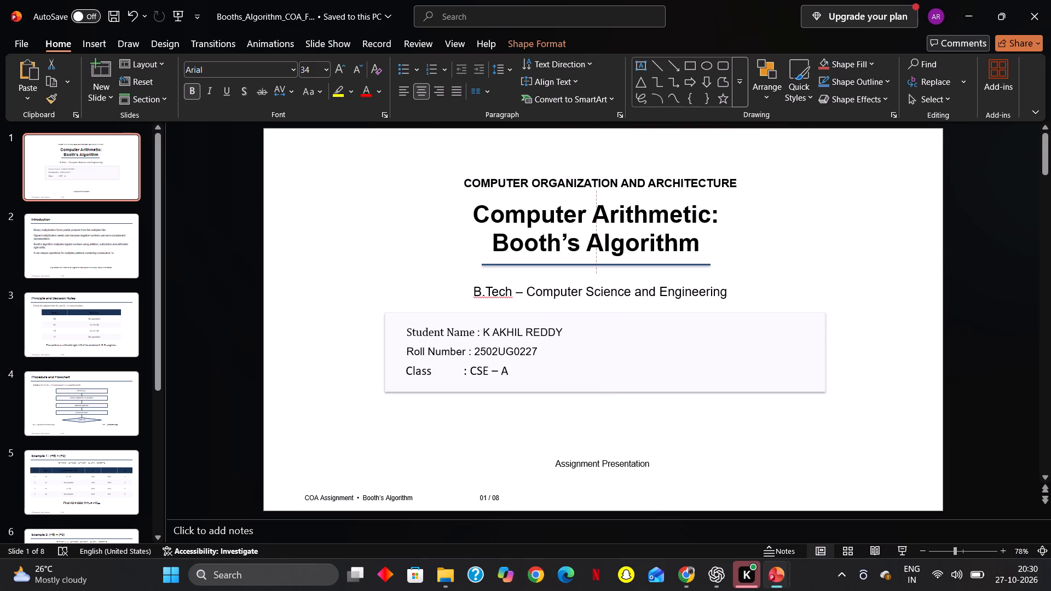
drag(632, 259, 630, 258)
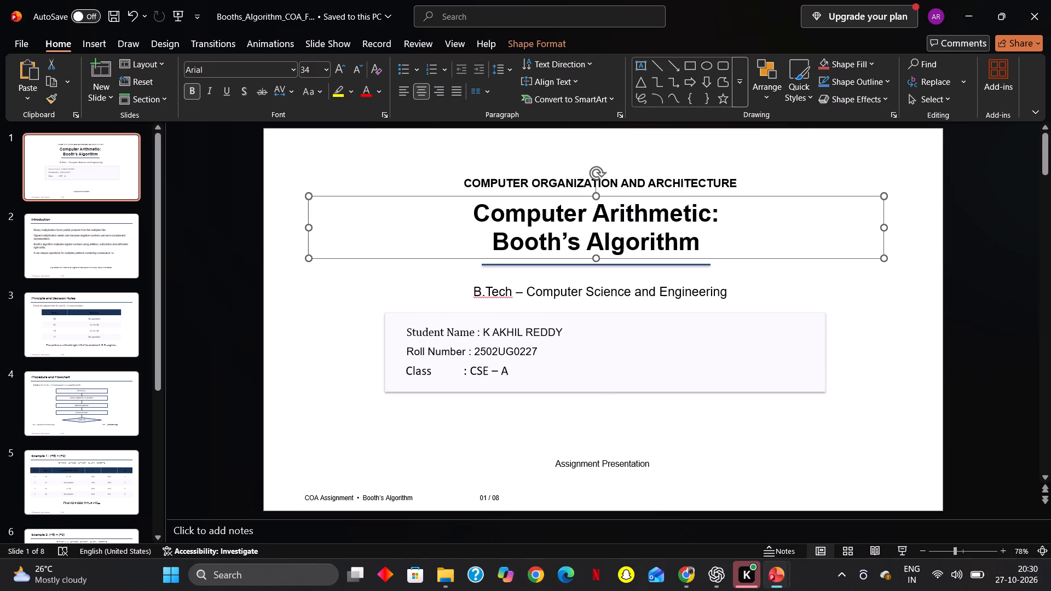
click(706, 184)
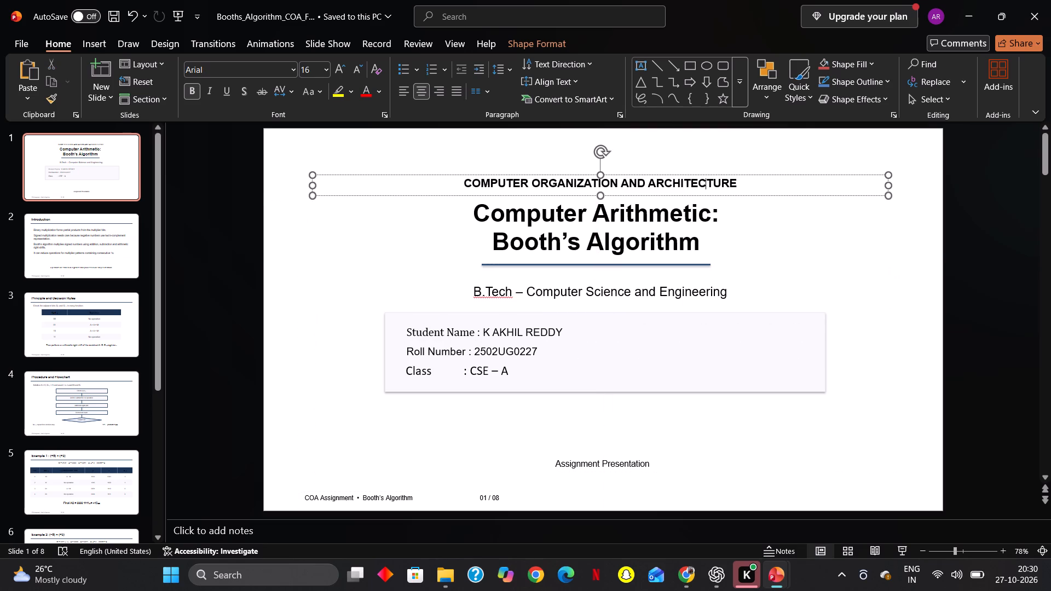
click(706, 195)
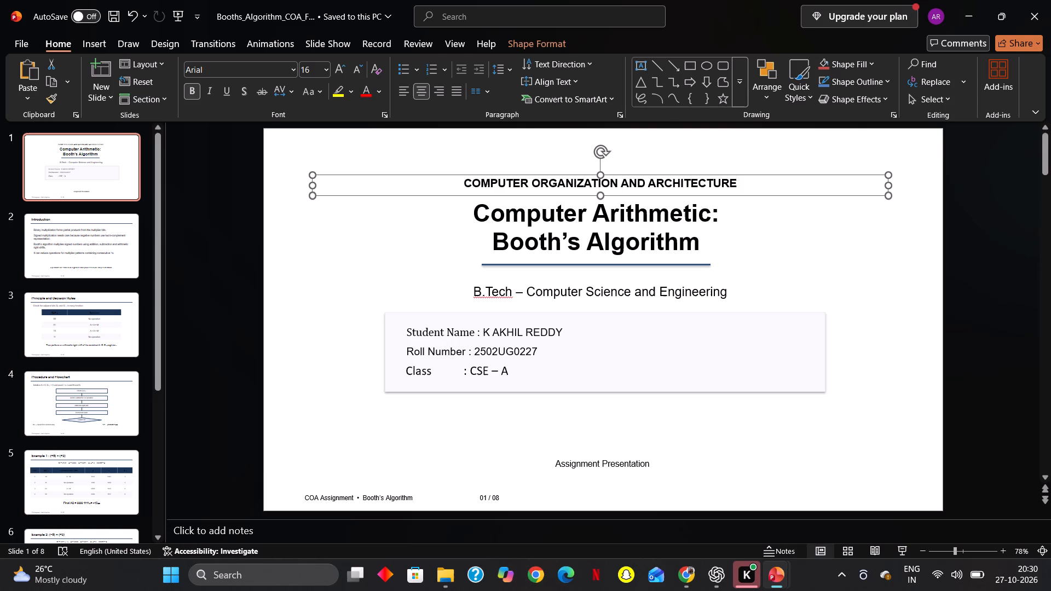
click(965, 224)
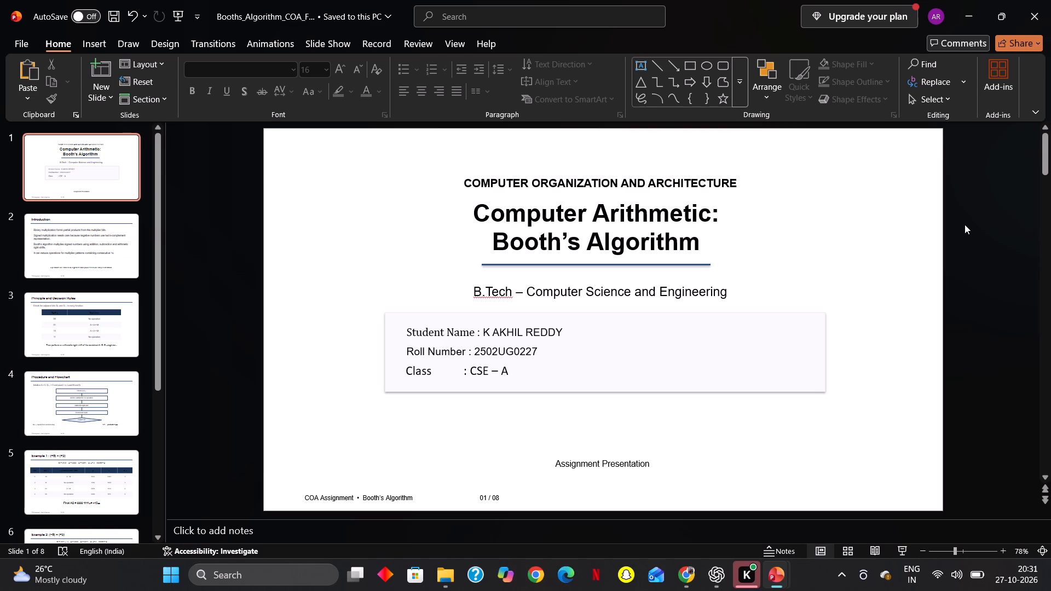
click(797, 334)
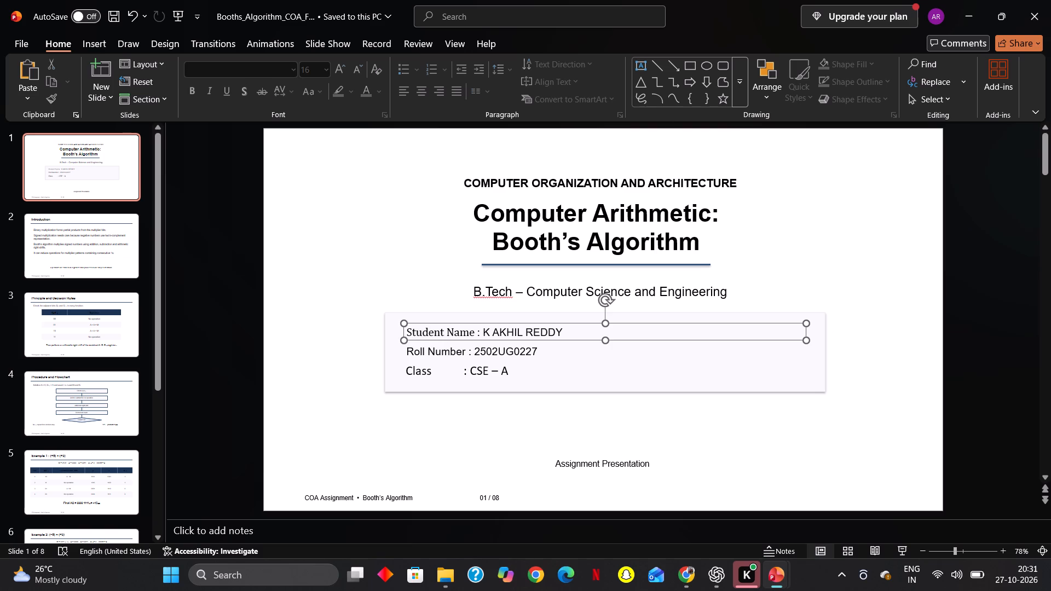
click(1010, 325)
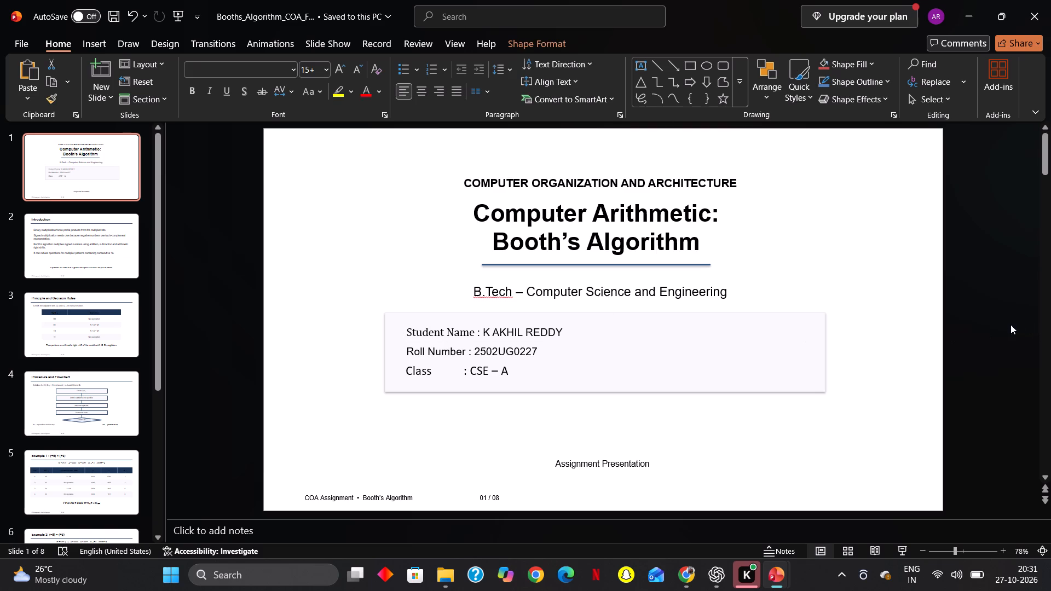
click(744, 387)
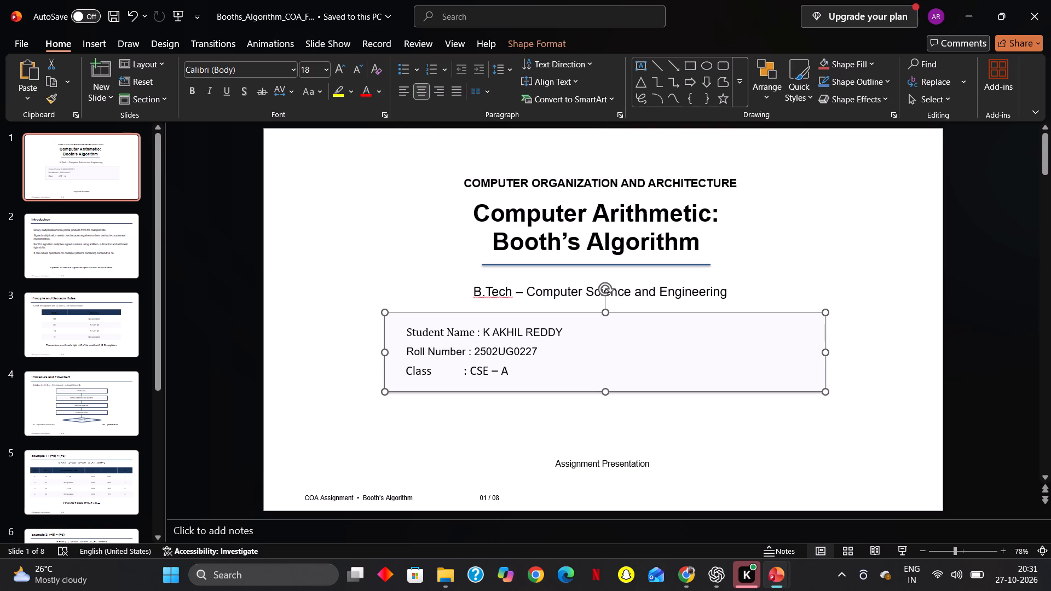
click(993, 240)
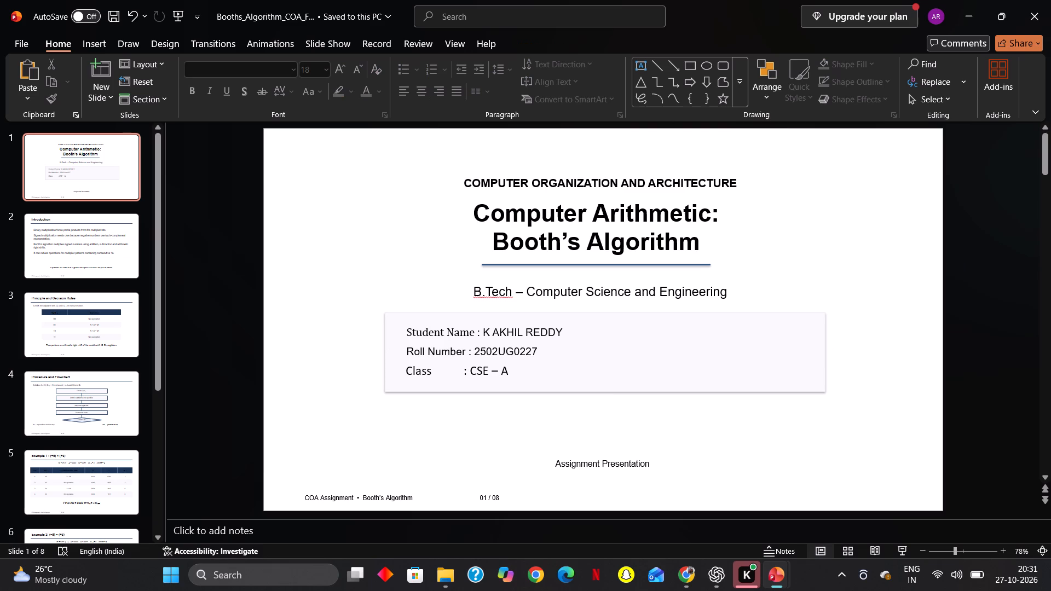
Shift the background box behind the student details slightly right and up, leaving the three text lines in place.
click(545, 386)
drag(545, 386, 564, 380)
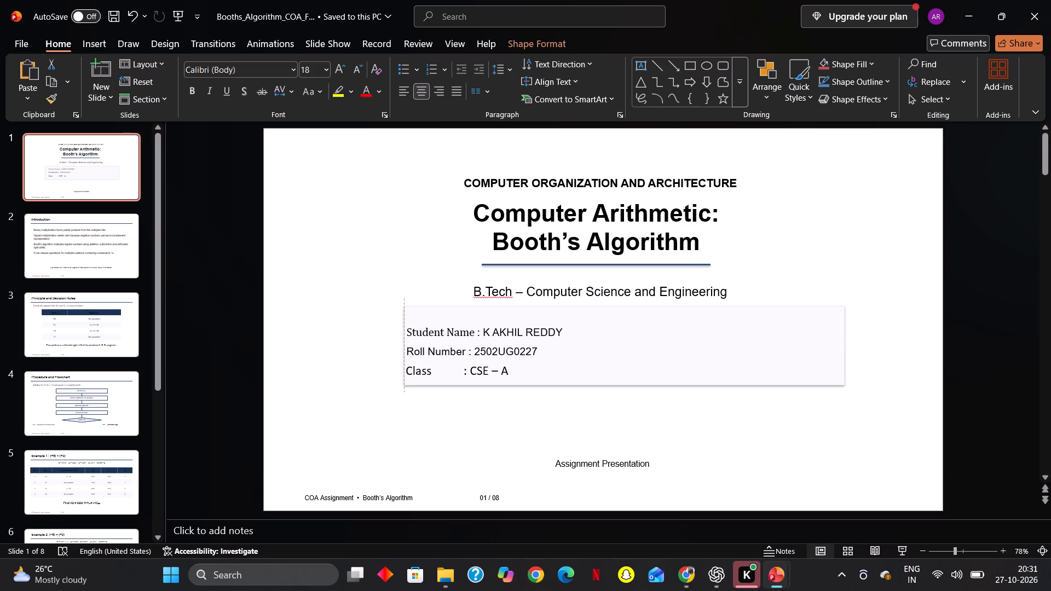
drag(564, 380, 555, 385)
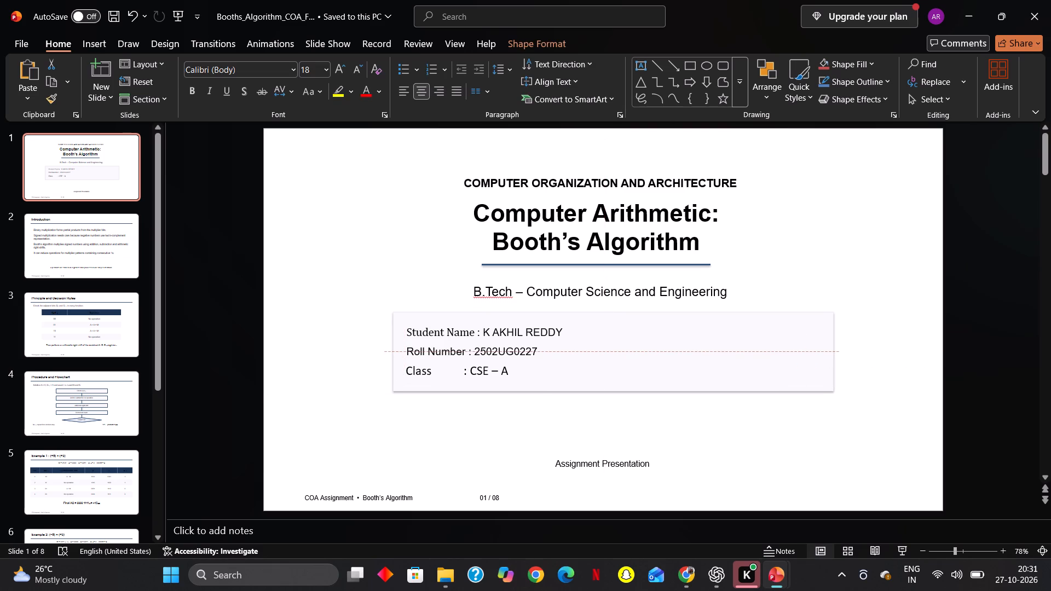
drag(555, 385, 556, 385)
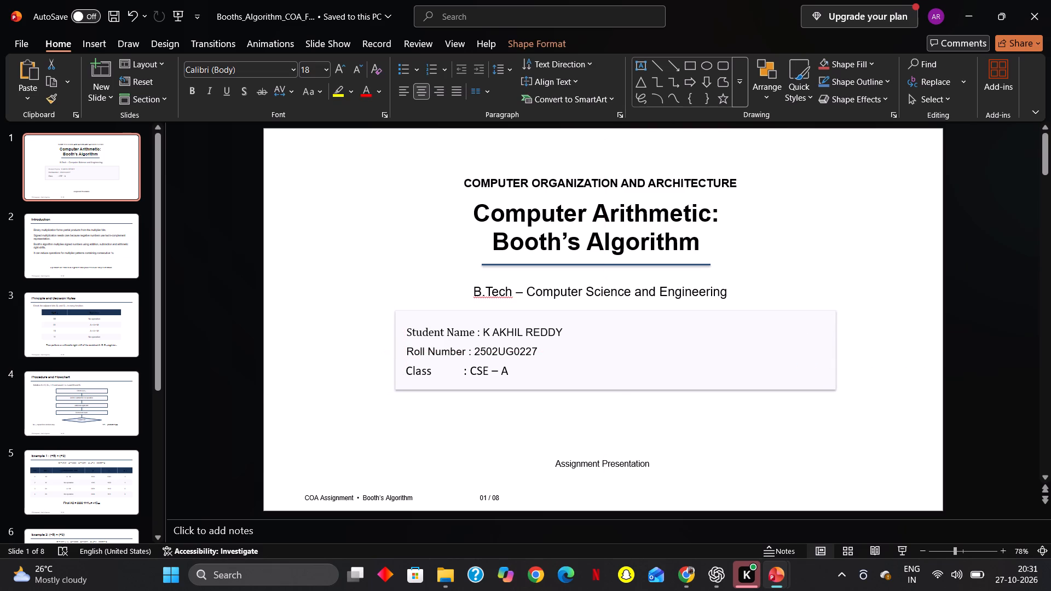
drag(556, 385, 555, 384)
drag(555, 384, 554, 383)
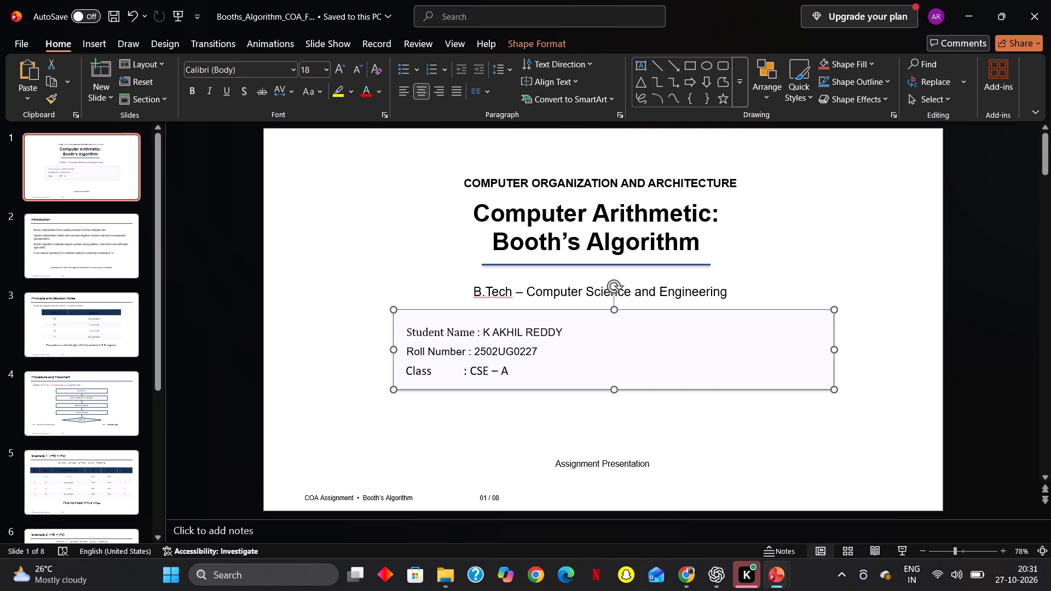
click(988, 265)
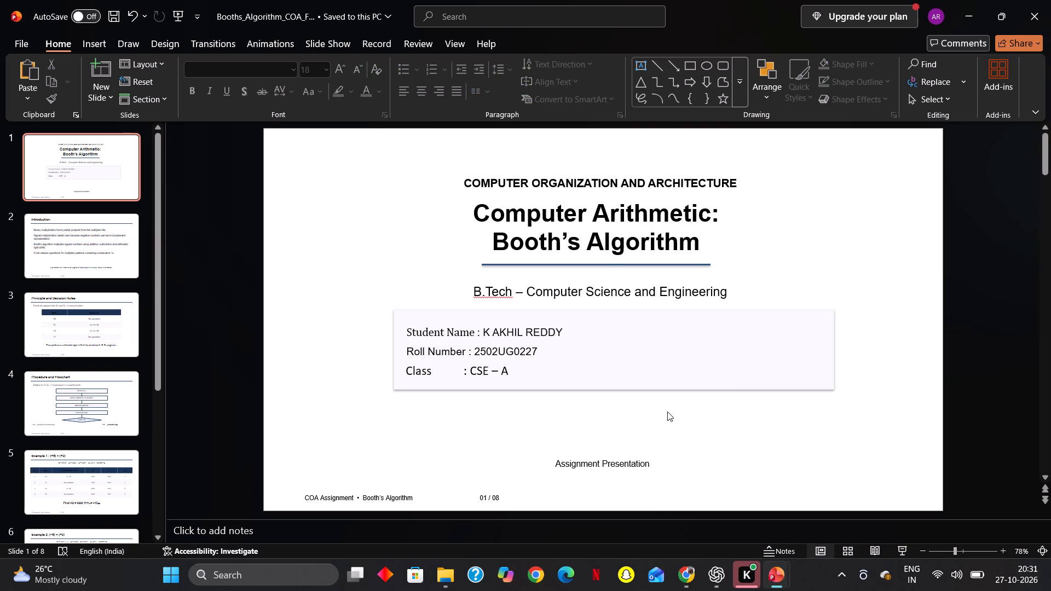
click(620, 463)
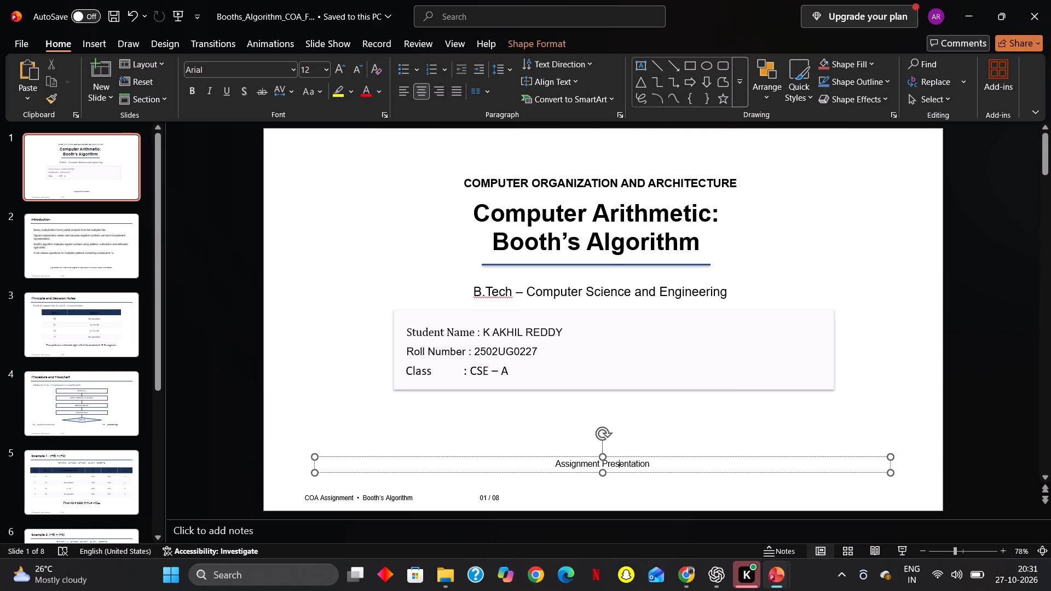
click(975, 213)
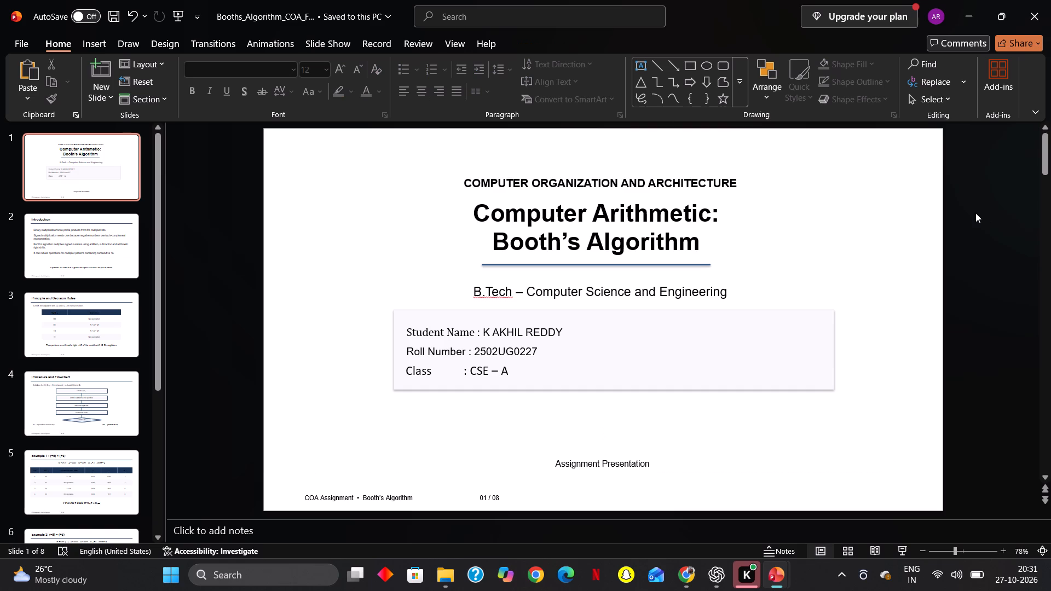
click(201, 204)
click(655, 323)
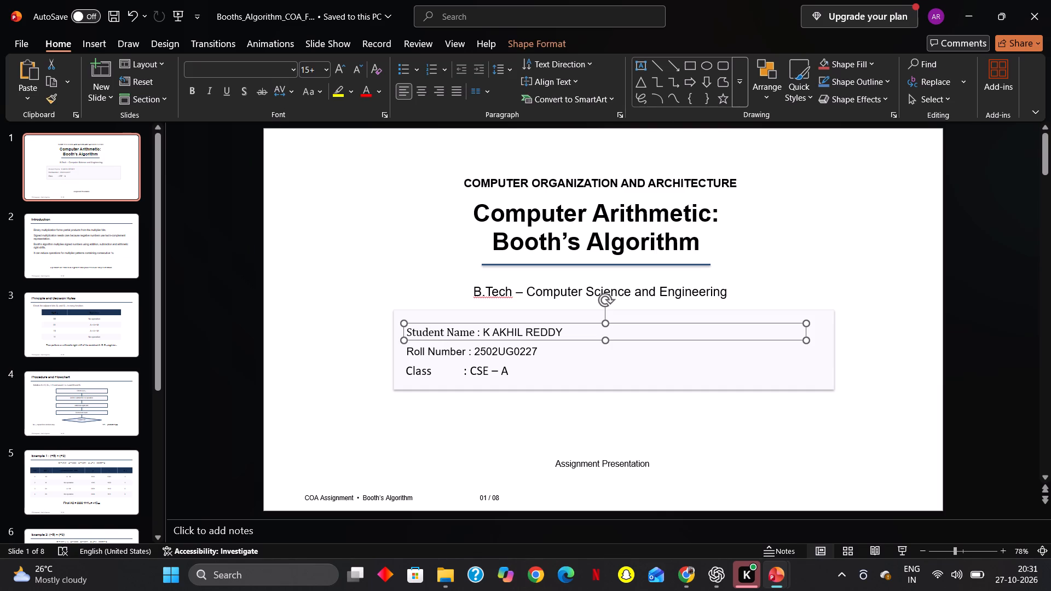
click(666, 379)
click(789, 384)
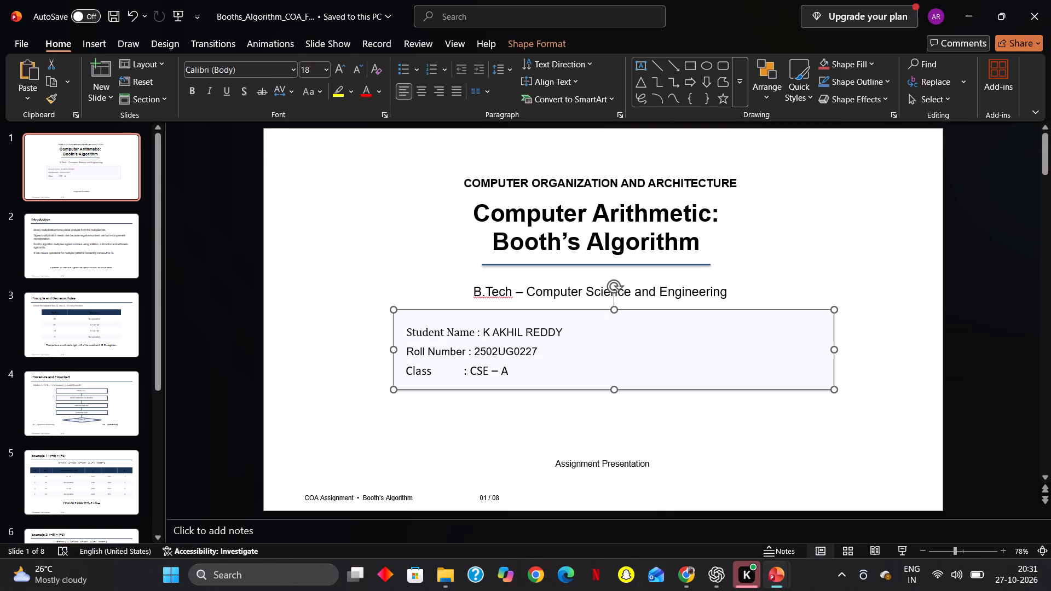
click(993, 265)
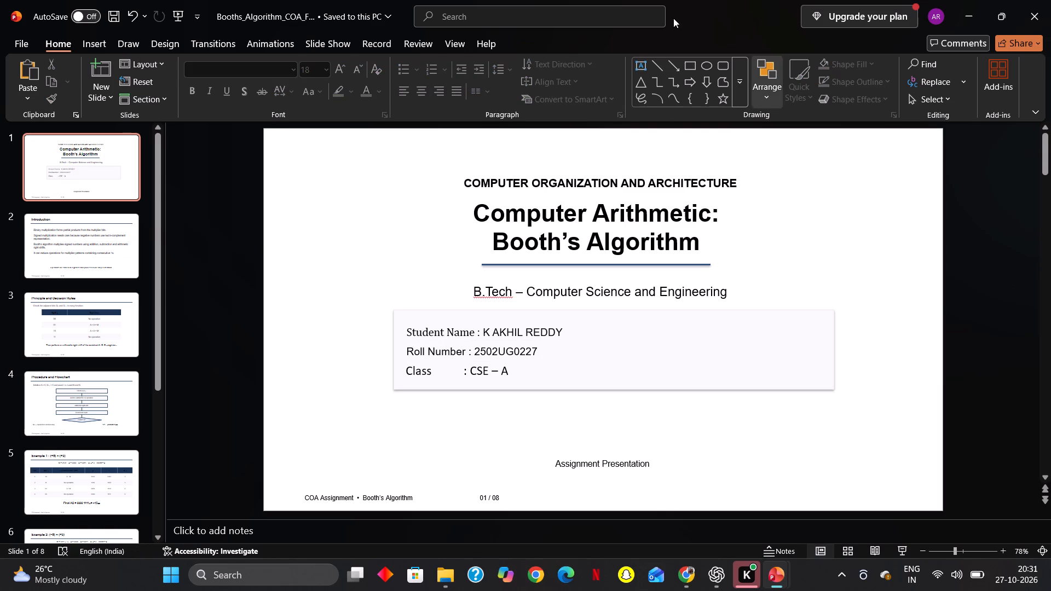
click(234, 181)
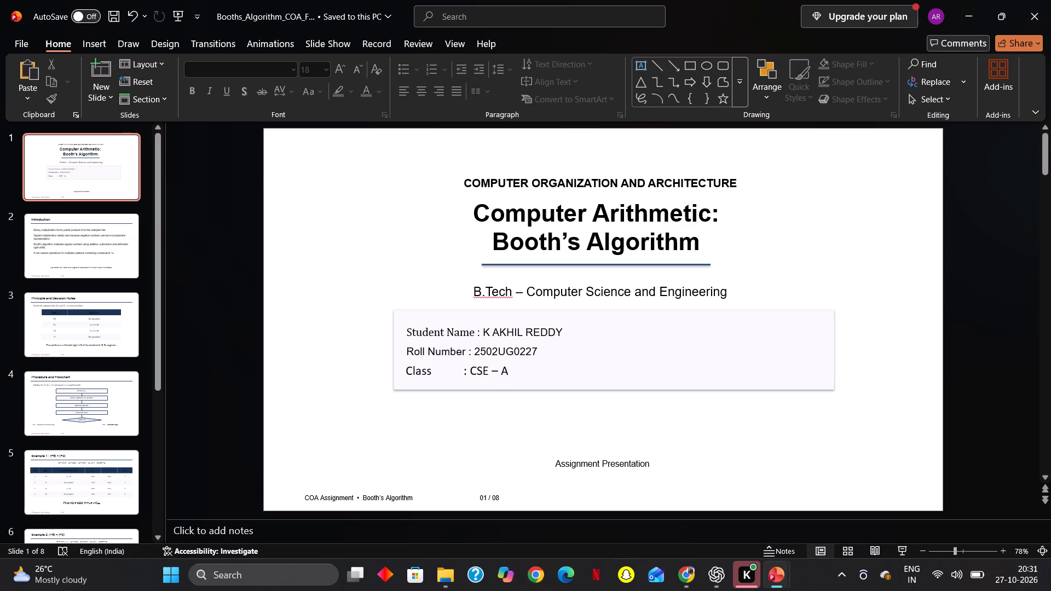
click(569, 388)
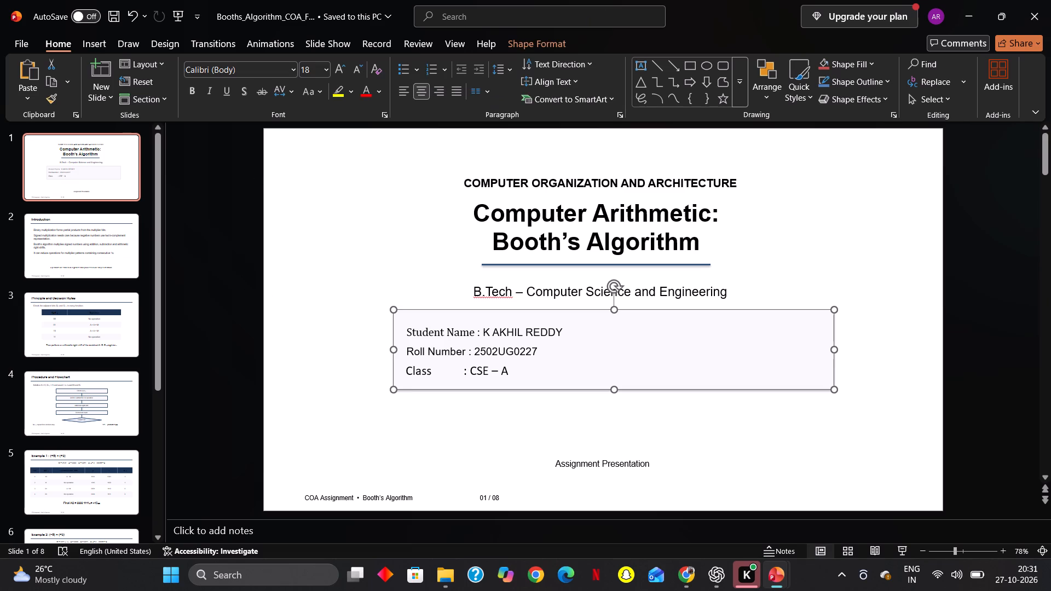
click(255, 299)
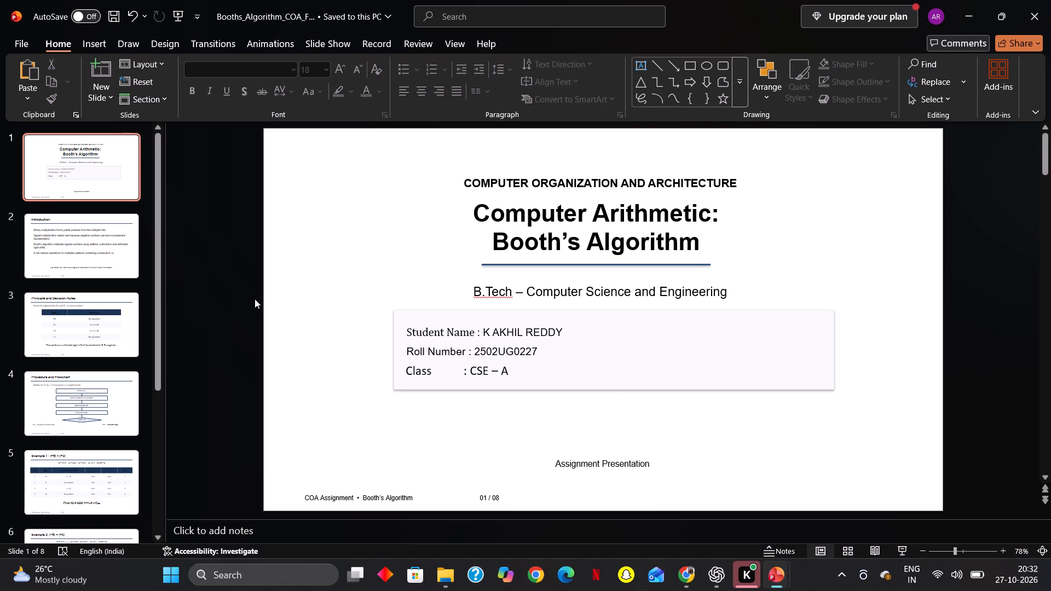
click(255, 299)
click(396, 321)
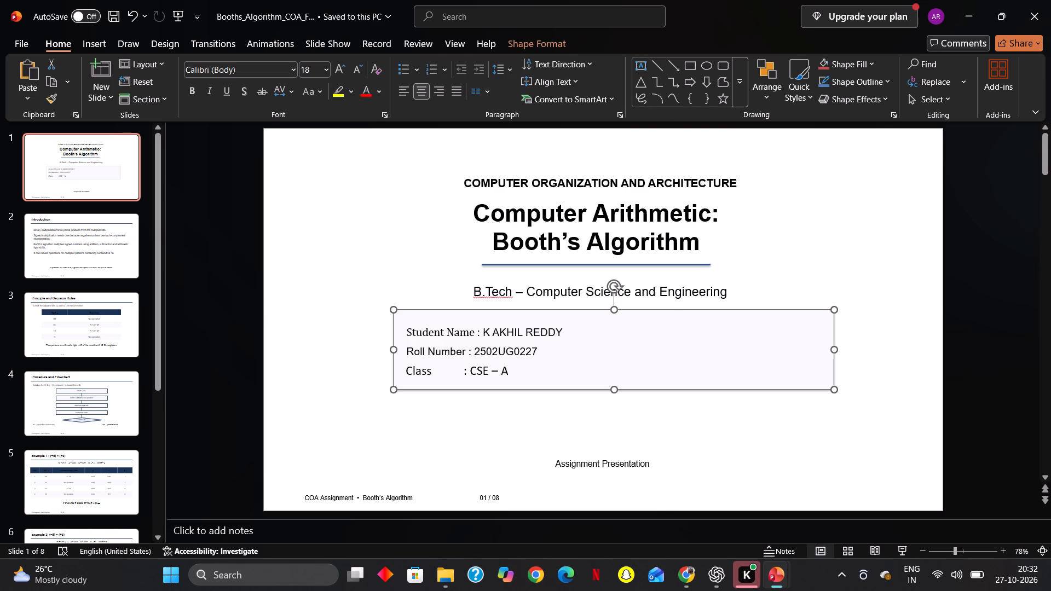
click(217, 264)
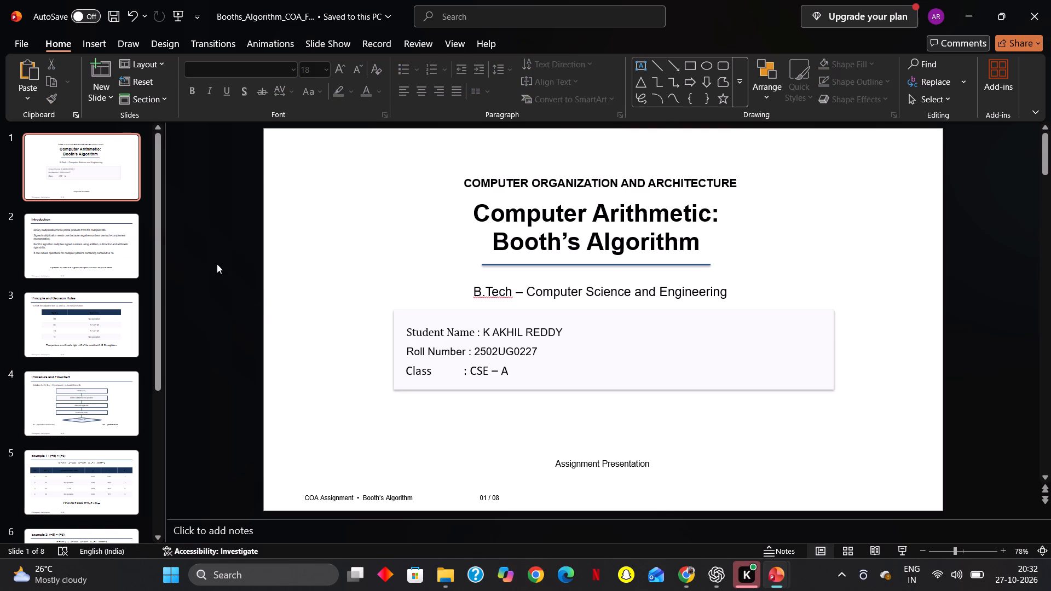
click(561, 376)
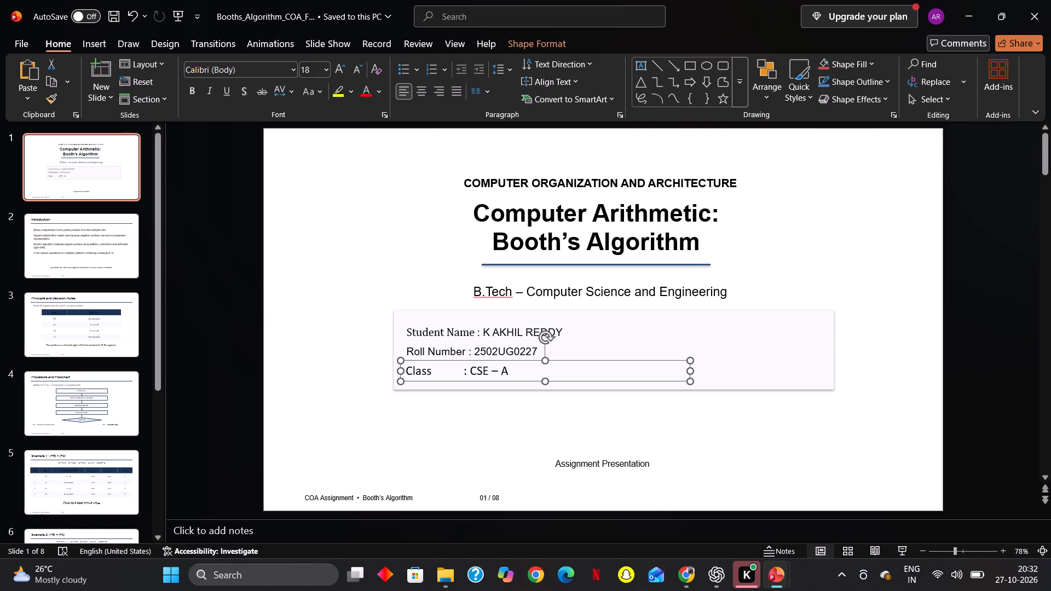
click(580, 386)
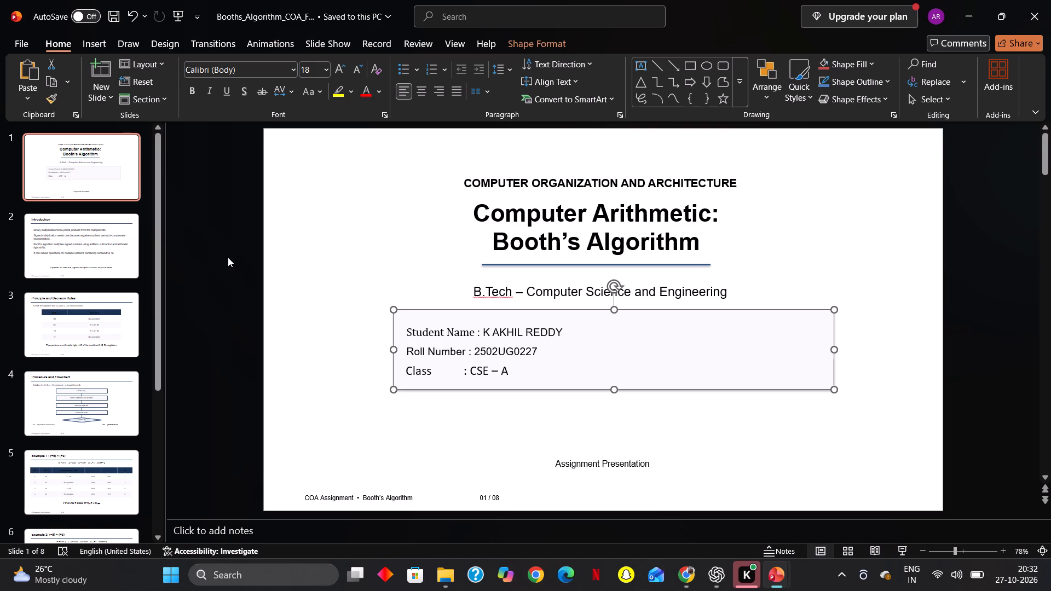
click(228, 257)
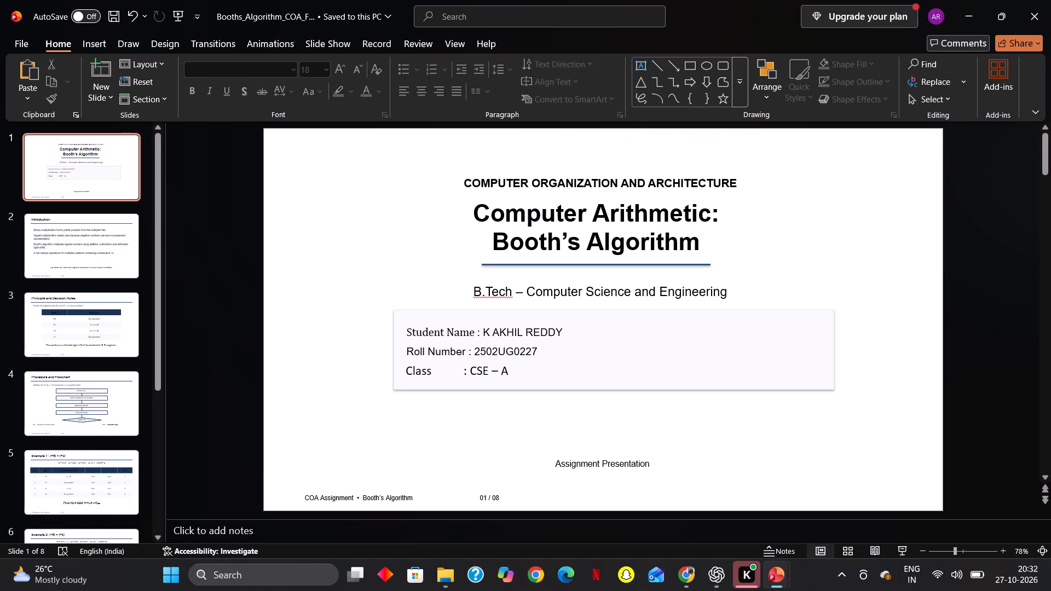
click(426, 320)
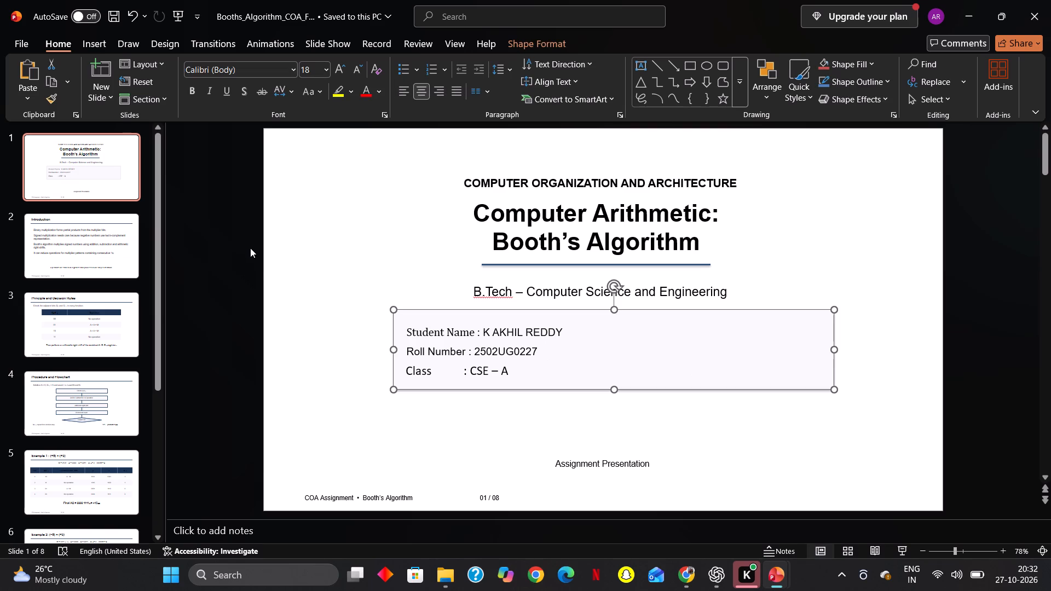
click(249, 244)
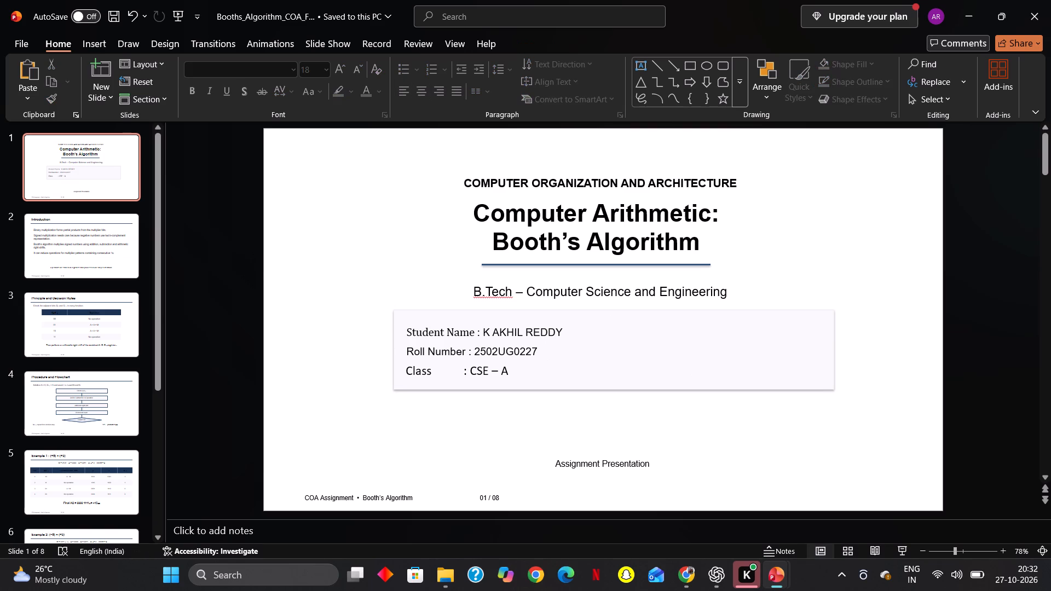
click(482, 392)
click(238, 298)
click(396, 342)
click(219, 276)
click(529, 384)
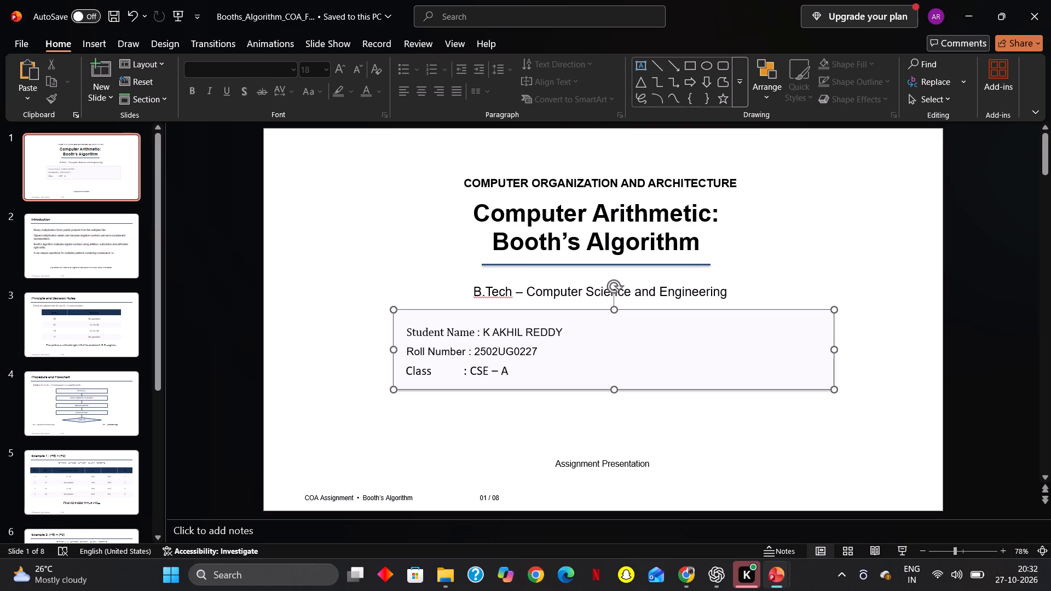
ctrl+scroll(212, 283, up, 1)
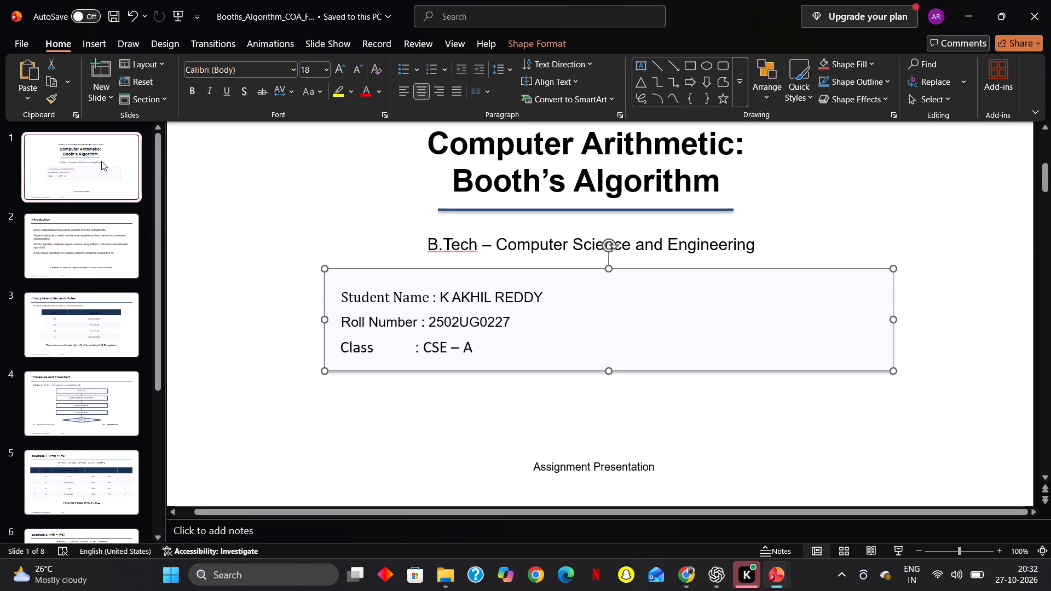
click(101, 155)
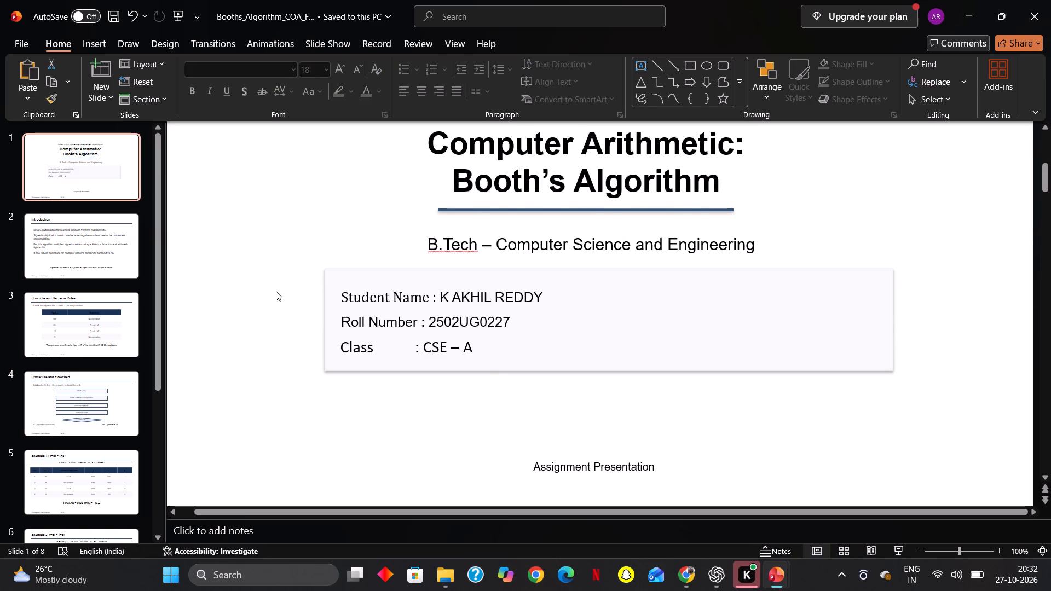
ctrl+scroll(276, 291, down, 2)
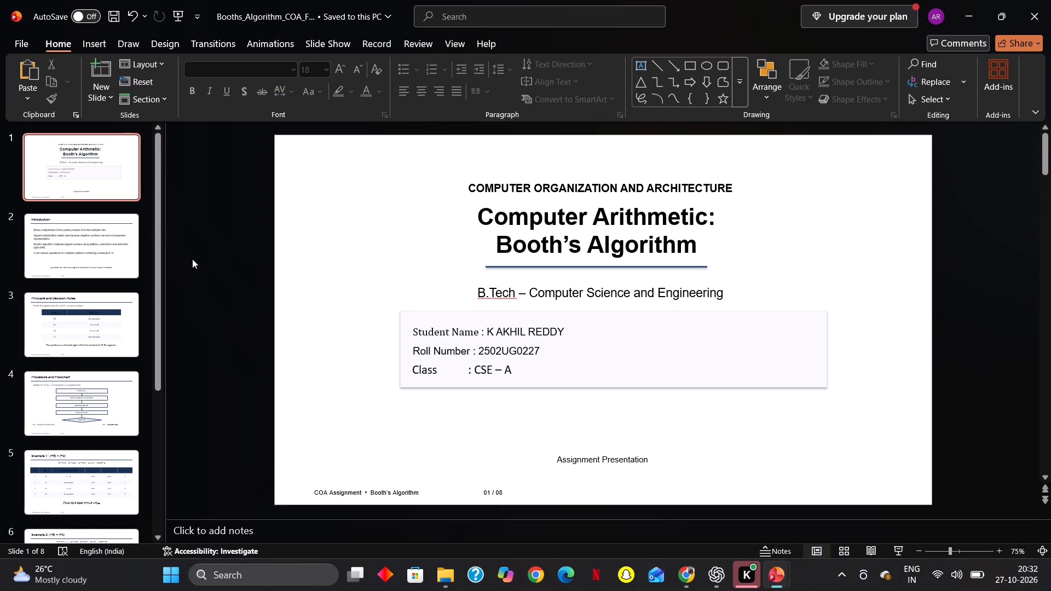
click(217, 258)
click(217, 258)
Look through the slides after the title slide to check their content and layout, and return to the title slide.
key(Down)
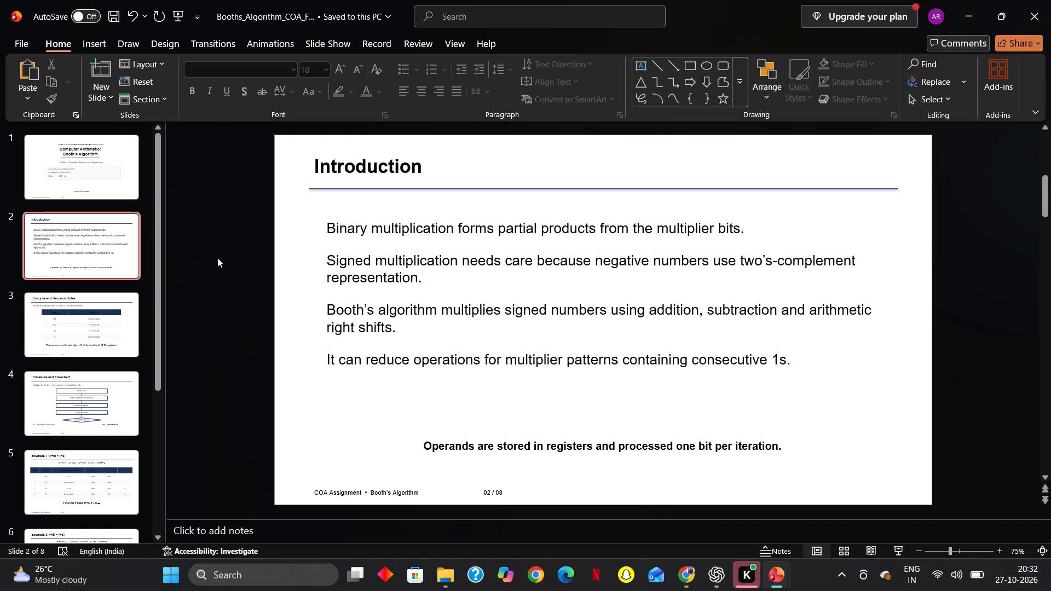
key(Left)
key(Up)
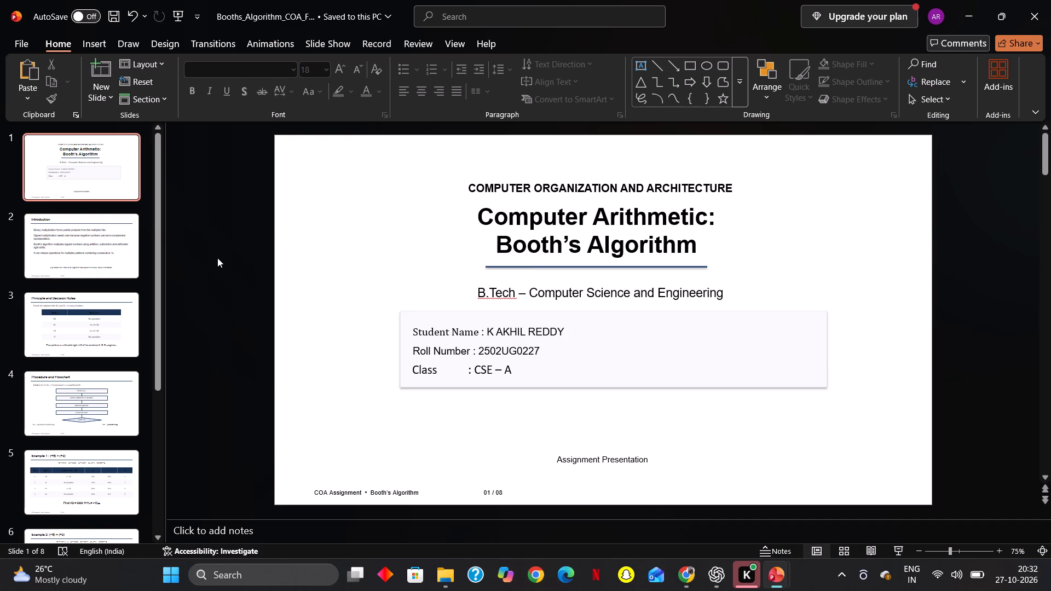
key(Right)
key(Right)
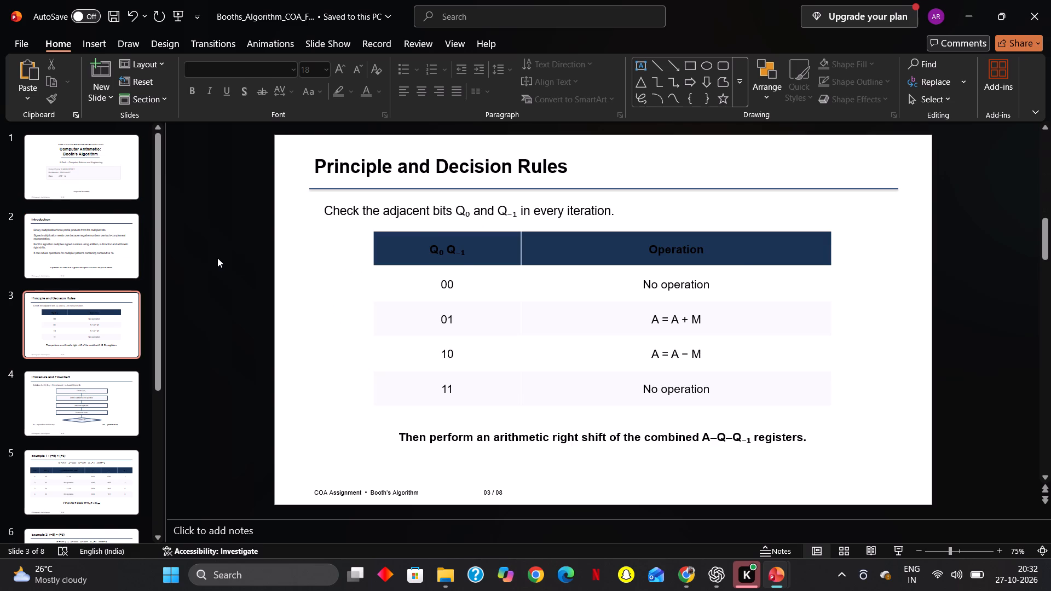
key(Left)
key(Left)
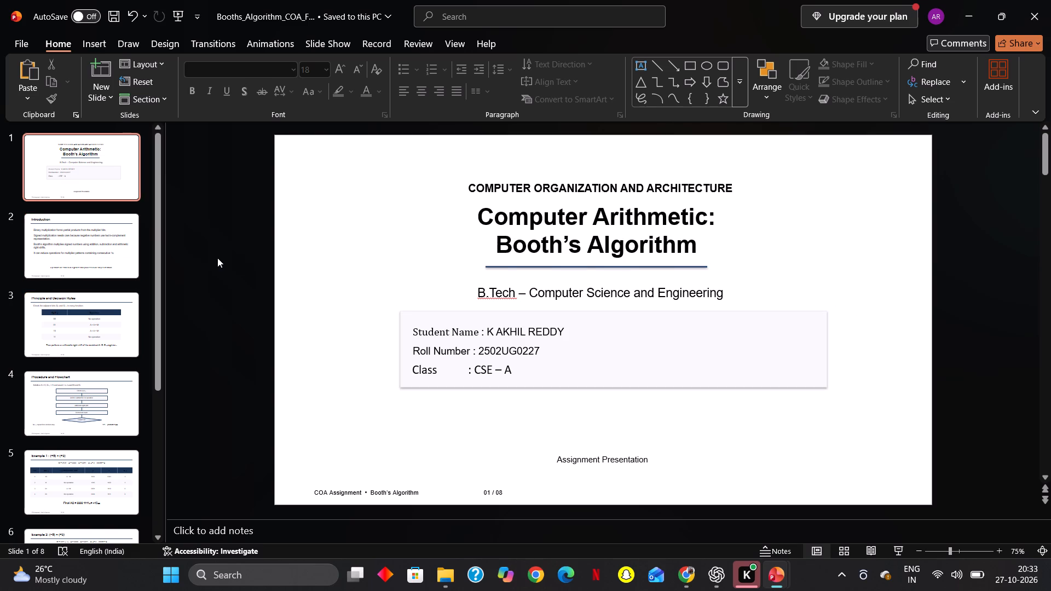
key(Right)
key(Left)
key(Right)
key(Down)
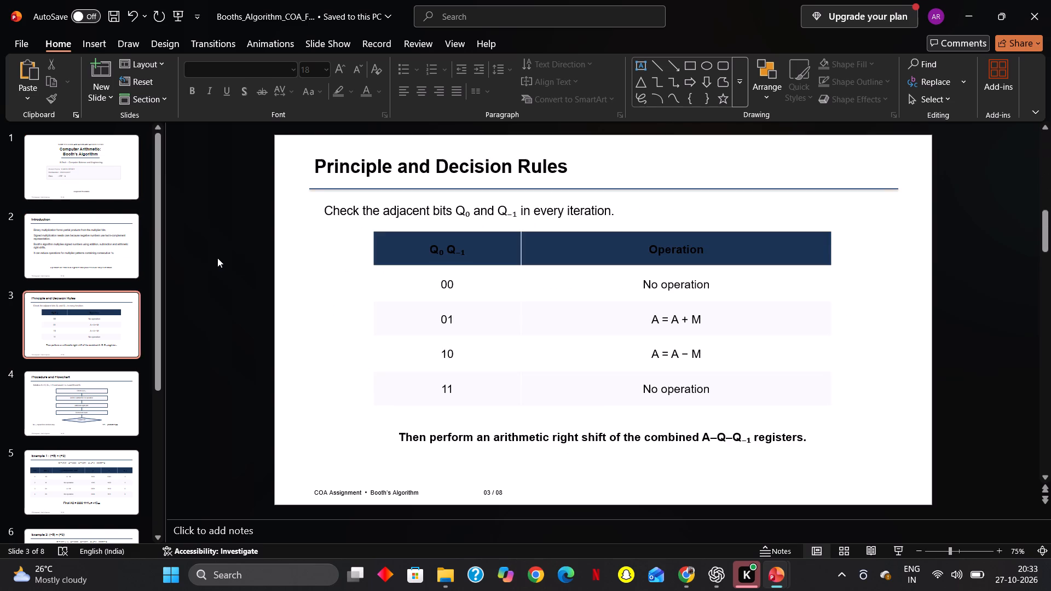
key(Down)
key(Down)
key(Down)
key(Down)
key(Up)
key(Up)
key(Up)
key(Up)
key(Up)
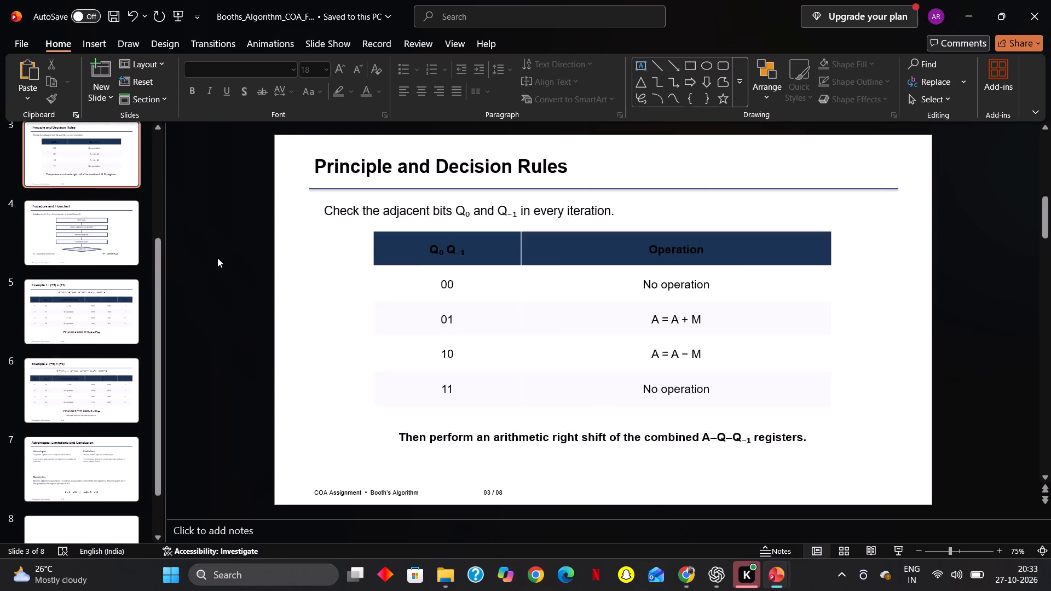
key(Up)
key(Up)
key(Down)
key(Down)
key(Down)
key(Up)
key(Up)
key(Up)
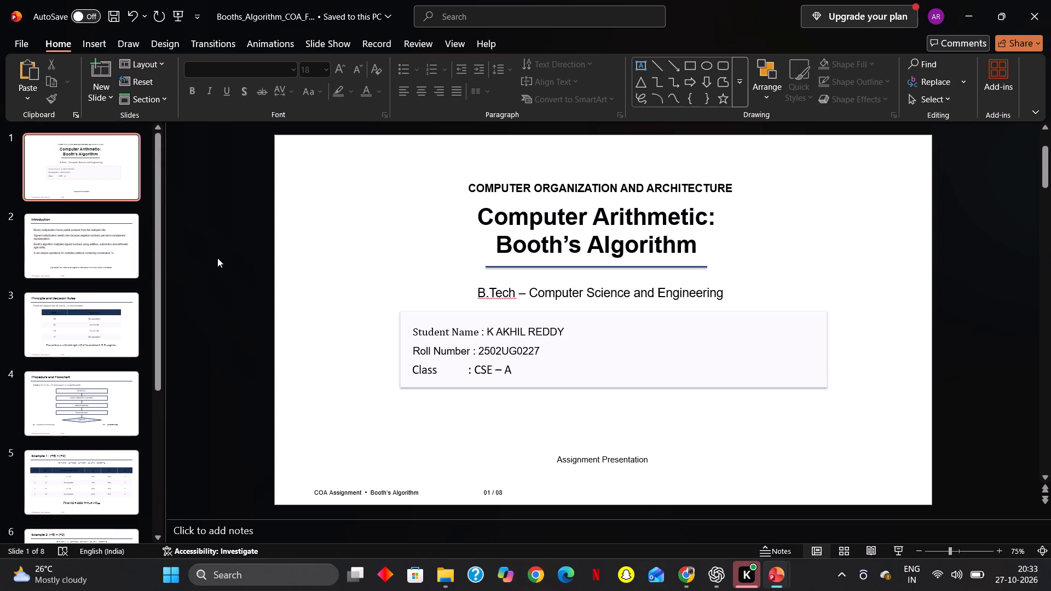
key(Up)
key(Up)
key(Down)
key(Down)
key(Down)
key(Down)
key(Left)
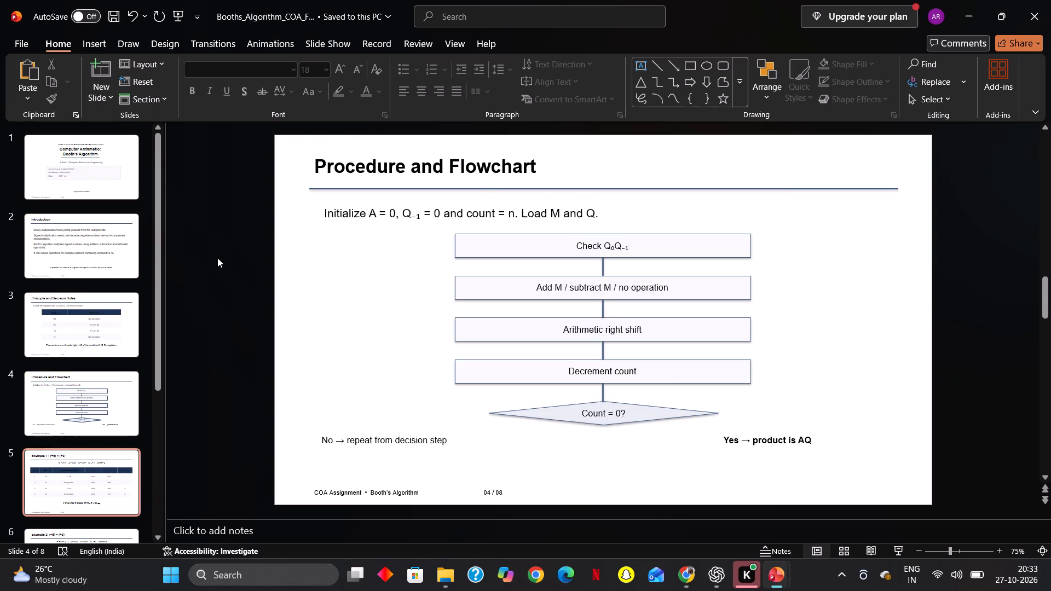
key(Up)
key(Up)
key(Up)
key(Up)
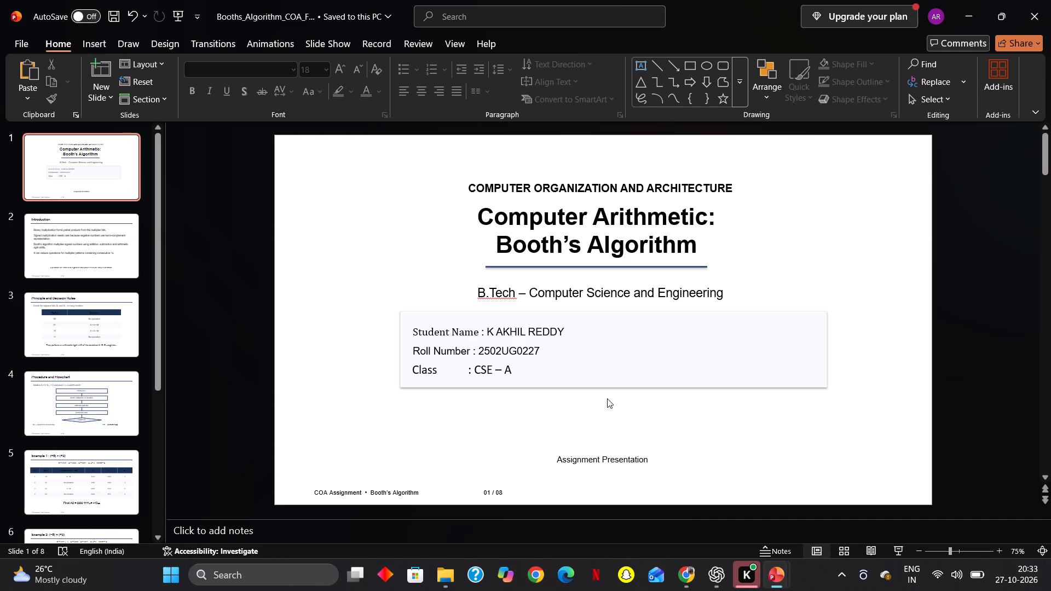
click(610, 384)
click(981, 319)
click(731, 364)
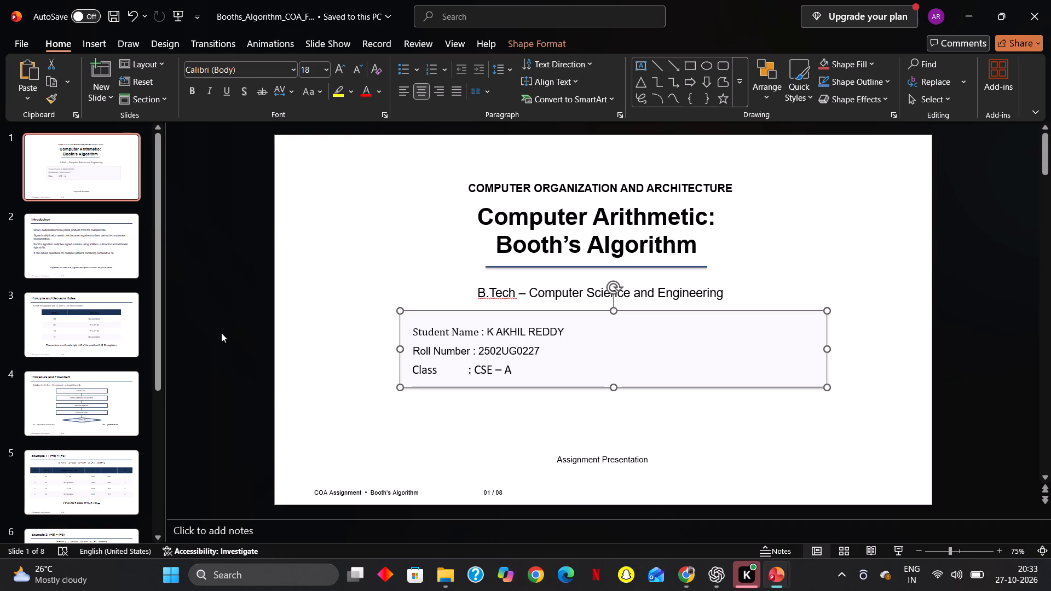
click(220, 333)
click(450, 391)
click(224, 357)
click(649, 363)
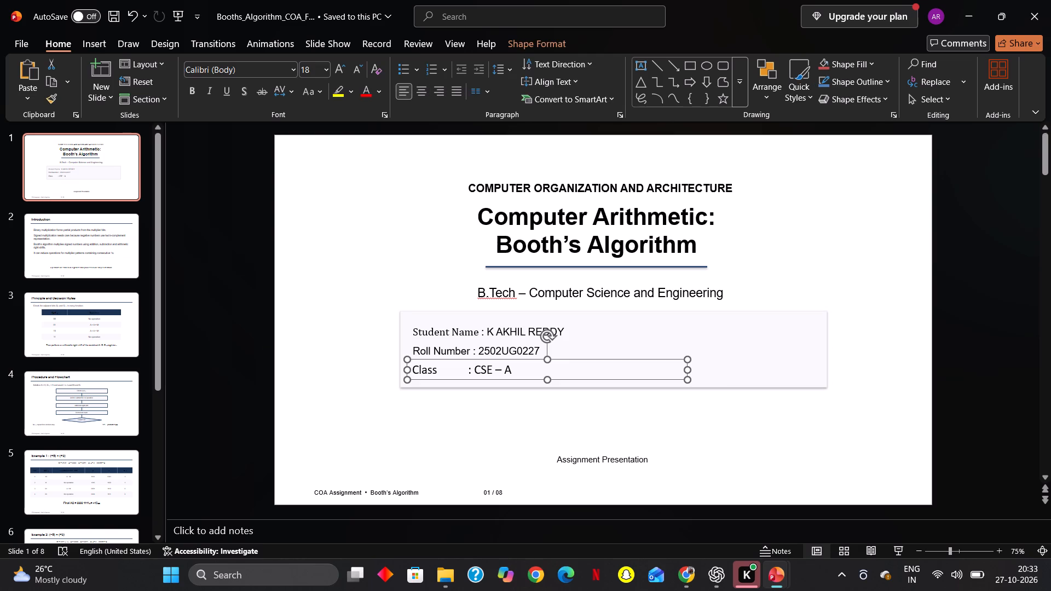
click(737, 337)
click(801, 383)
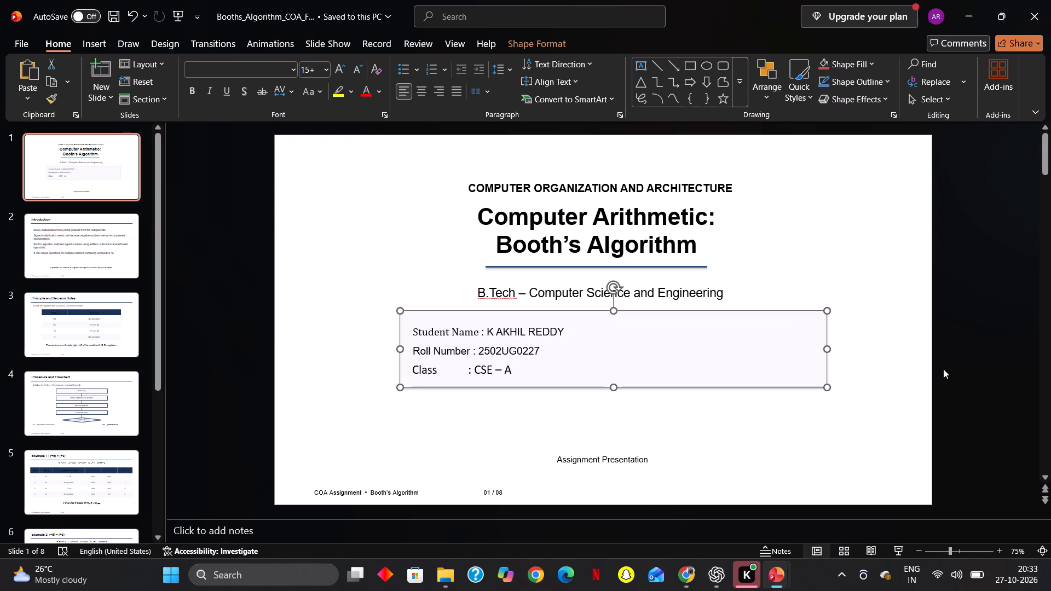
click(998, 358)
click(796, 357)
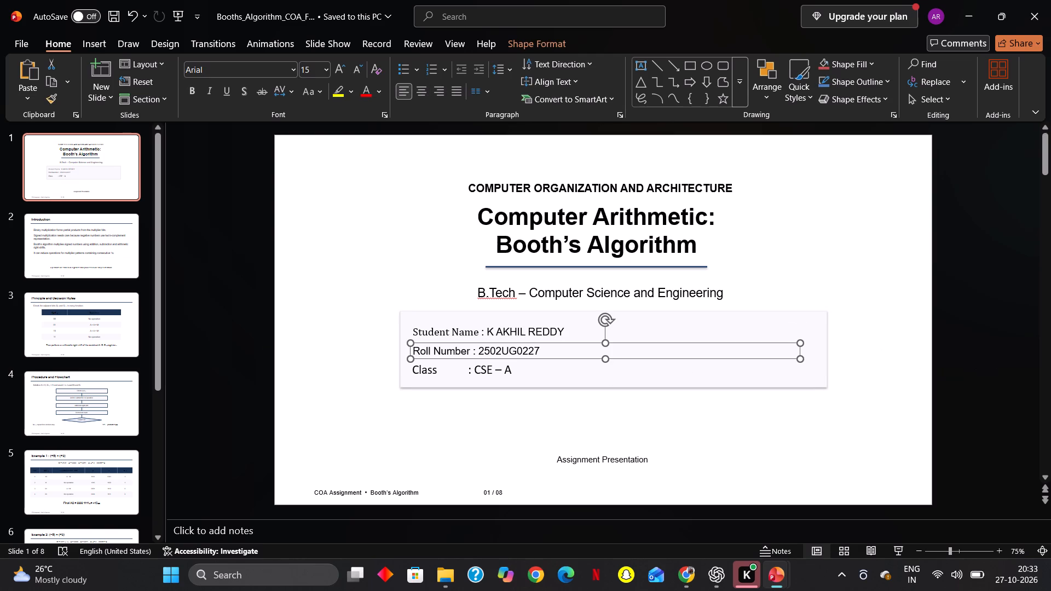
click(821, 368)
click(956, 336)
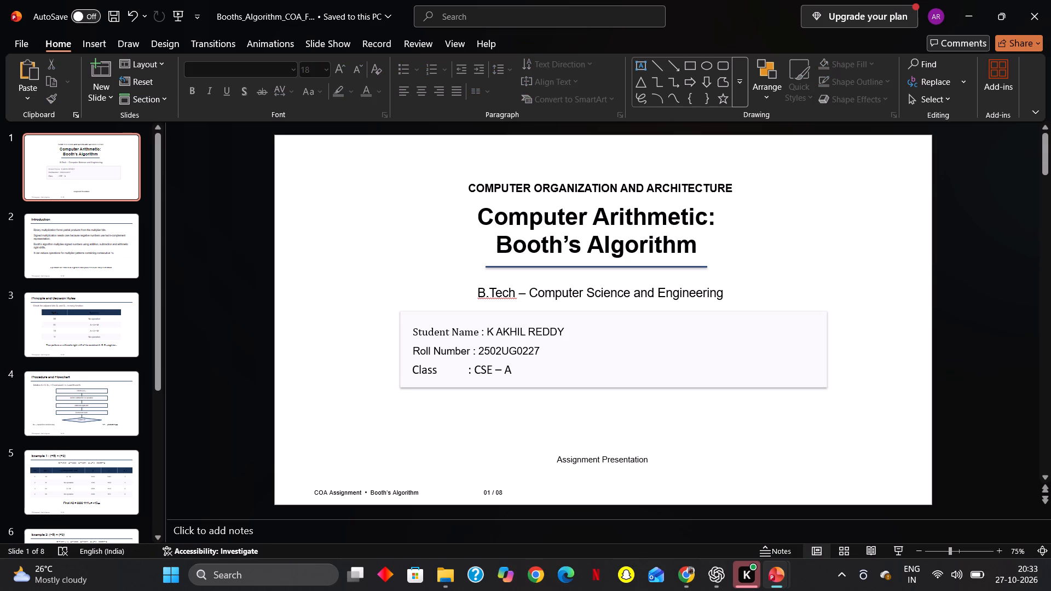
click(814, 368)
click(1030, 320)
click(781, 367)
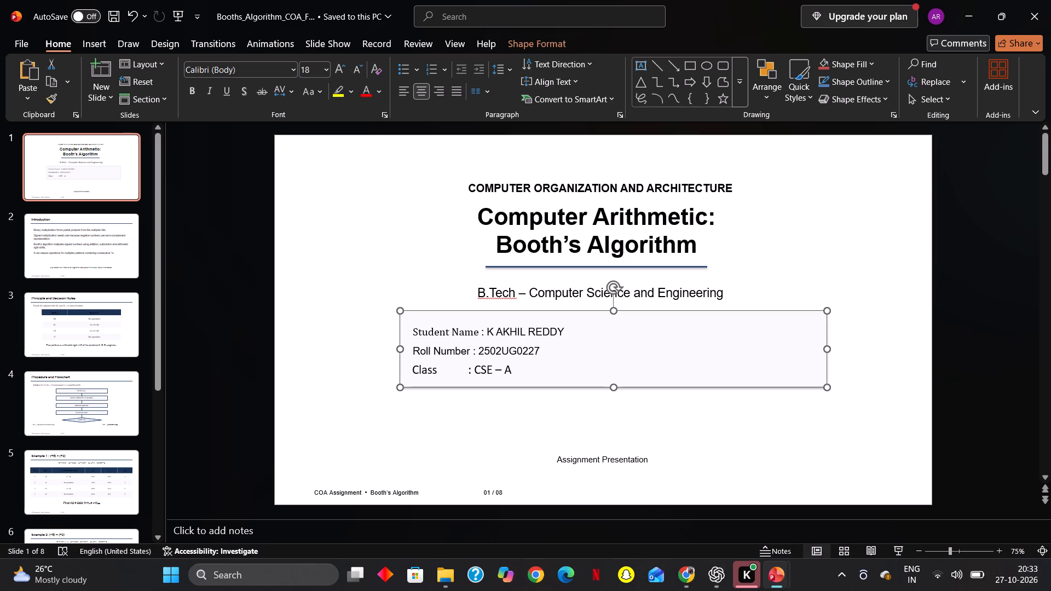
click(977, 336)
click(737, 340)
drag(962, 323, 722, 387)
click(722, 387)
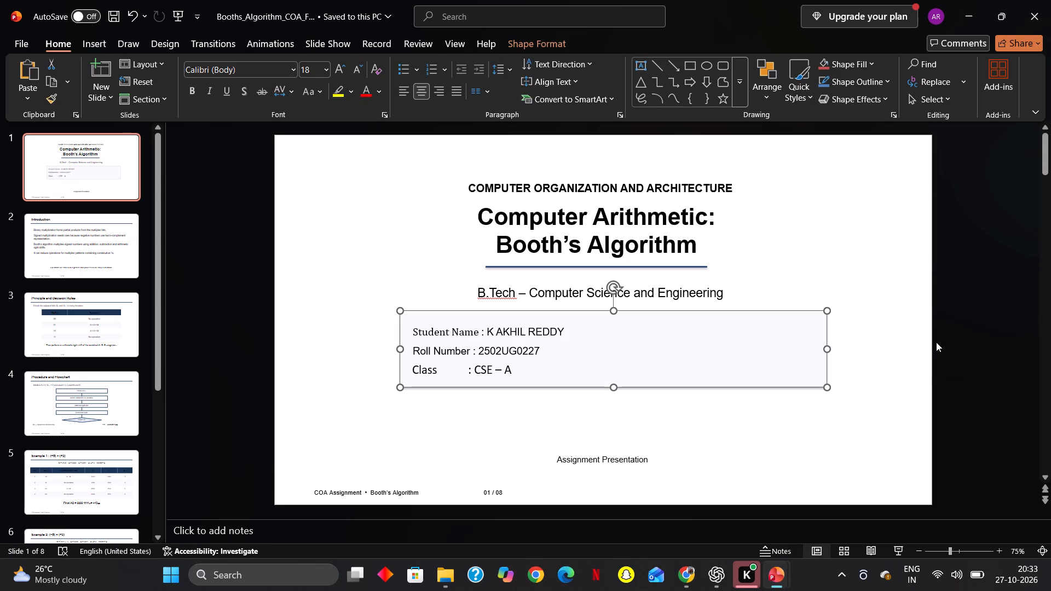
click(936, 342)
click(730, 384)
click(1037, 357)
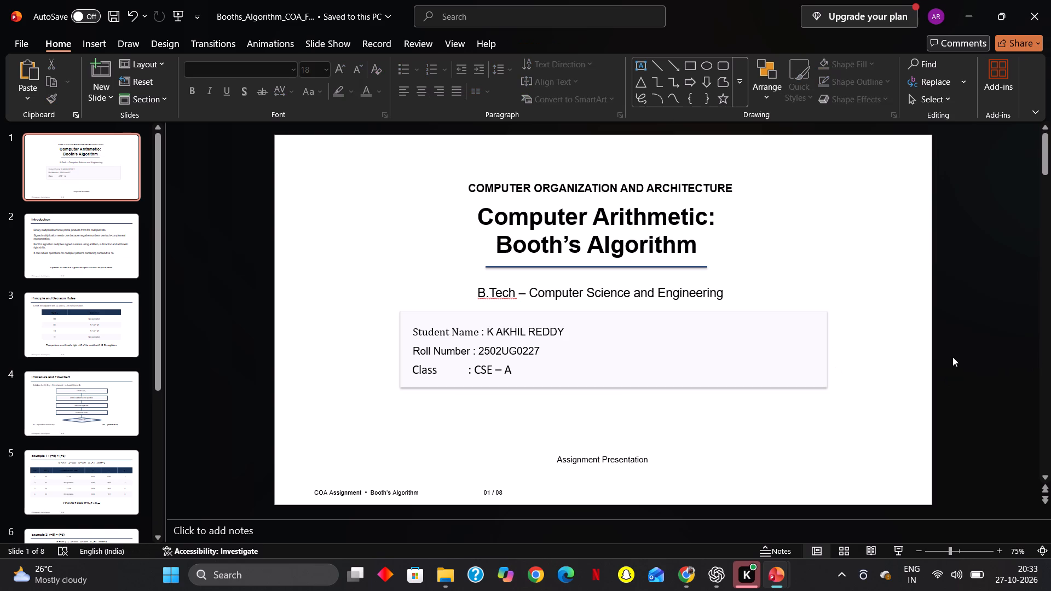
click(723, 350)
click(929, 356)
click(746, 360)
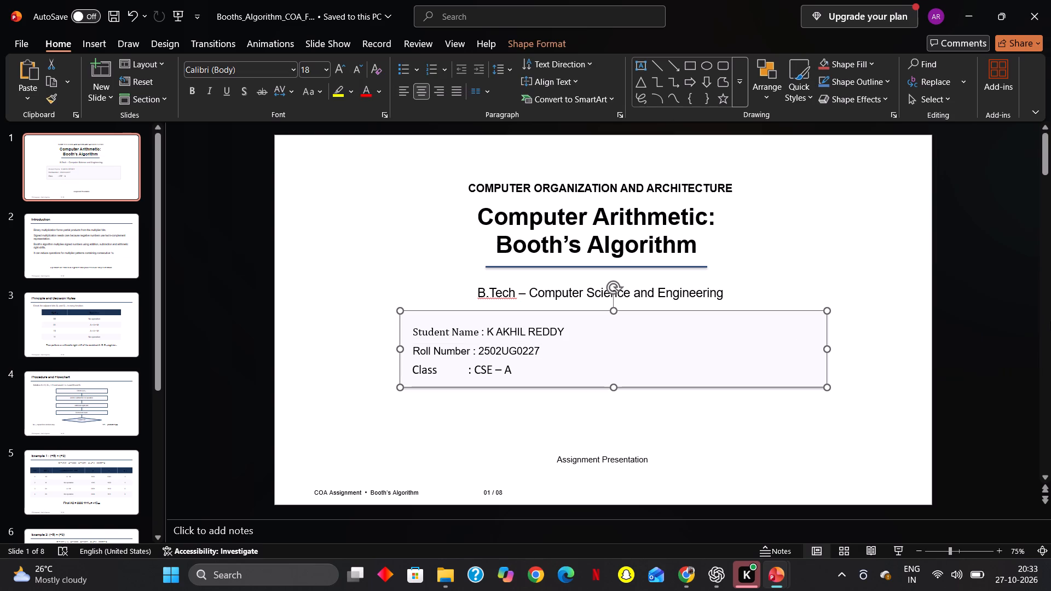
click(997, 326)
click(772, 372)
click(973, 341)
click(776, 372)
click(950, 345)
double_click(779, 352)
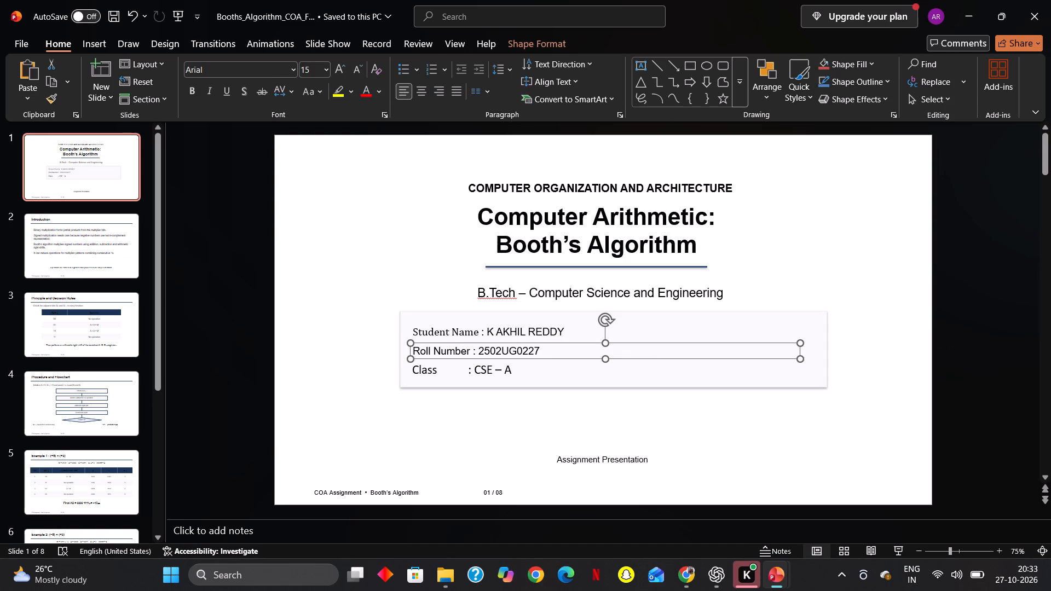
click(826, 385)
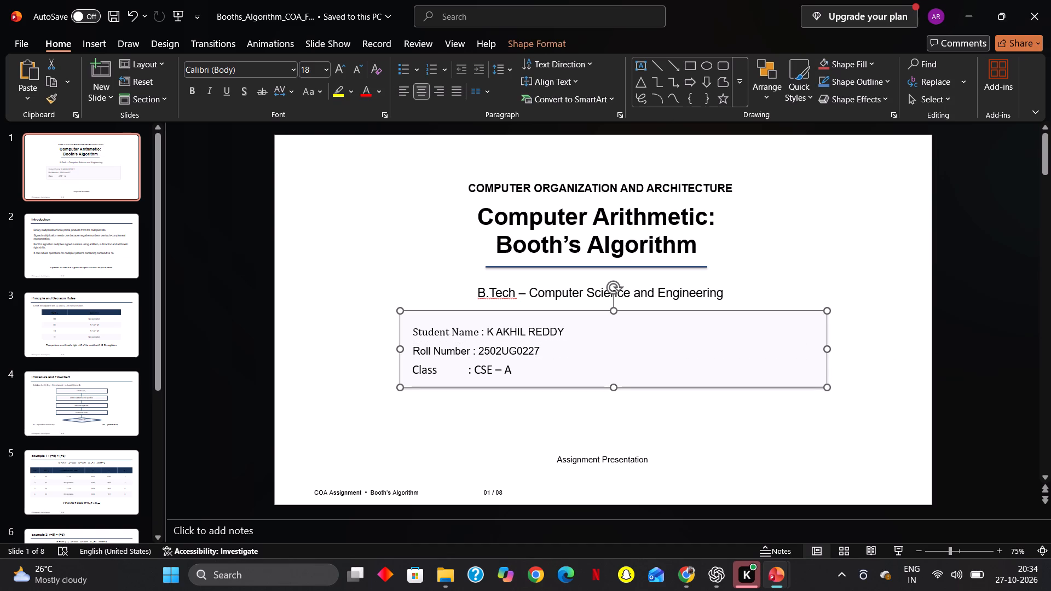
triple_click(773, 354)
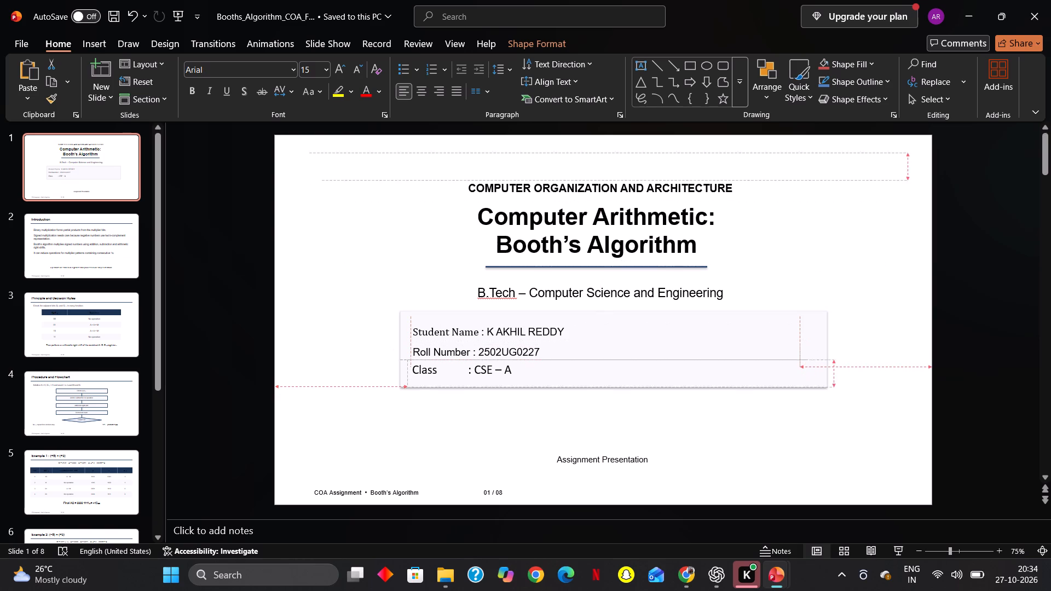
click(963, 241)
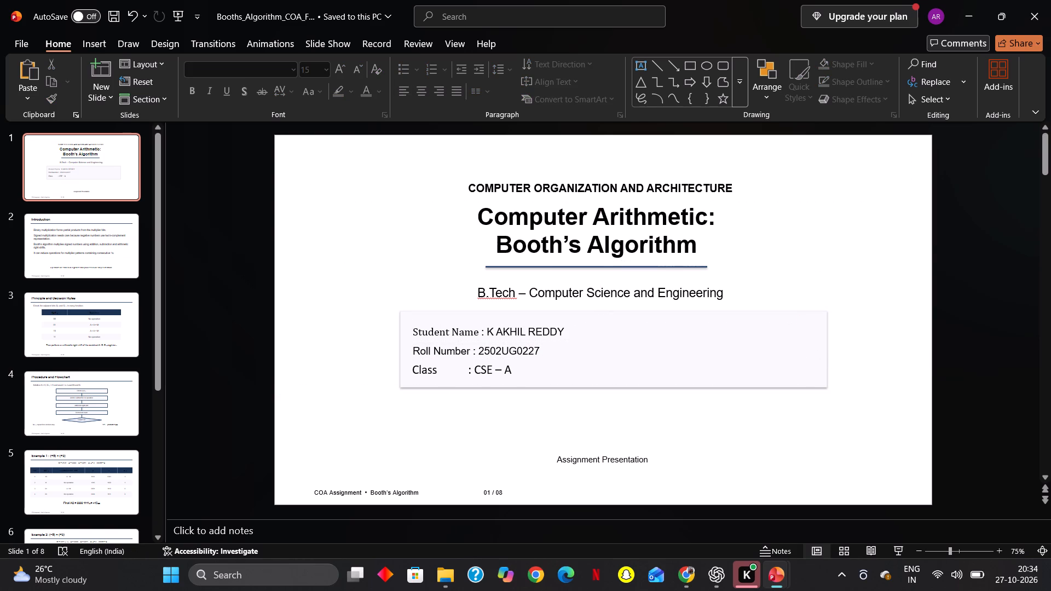
Nudge the "Class : CSE – A" text line on the title slide very slightly up within the student details box.
click(445, 378)
click(469, 378)
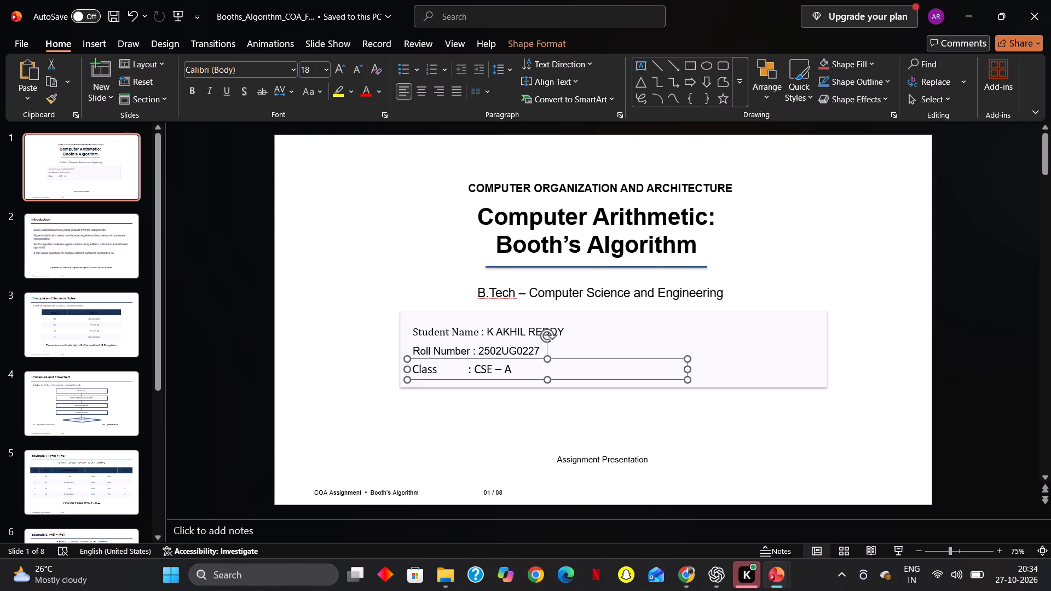
click(1012, 271)
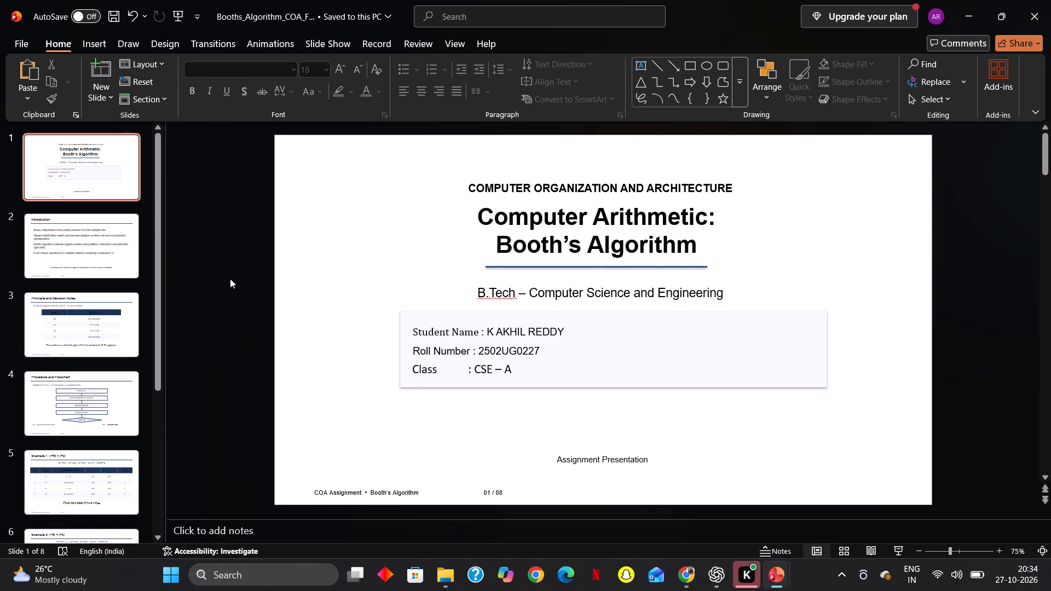
Review the title slide's layout, followed by the Introduction and the Principle and Decision Rules slides.
ctrl+scroll(230, 279, up, 1)
ctrl+scroll(230, 279, down, 4)
ctrl+scroll(230, 279, up, 3)
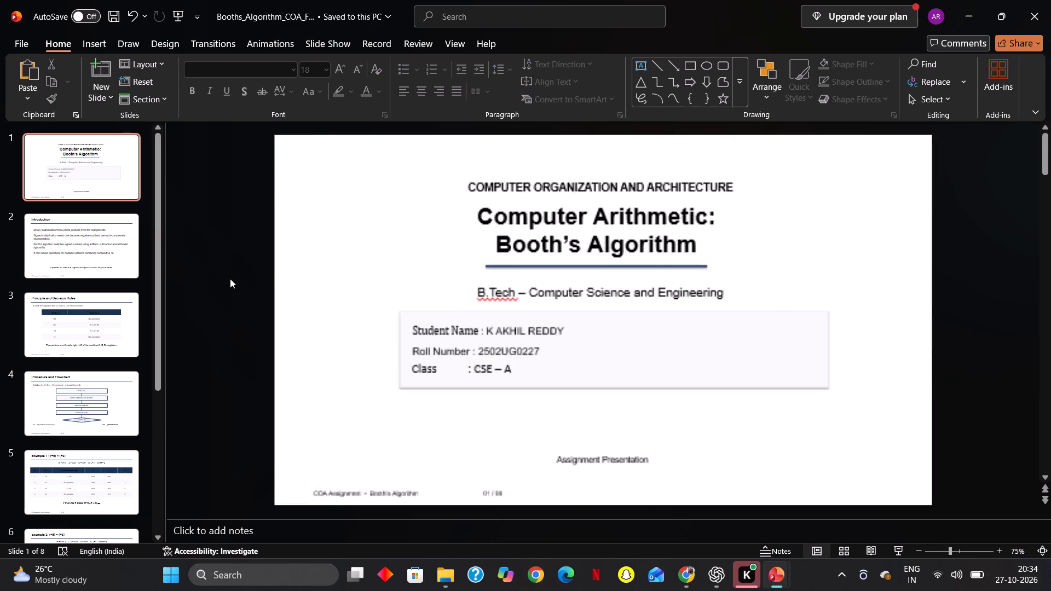
ctrl+scroll(230, 279, down, 1)
ctrl+scroll(230, 279, up, 1)
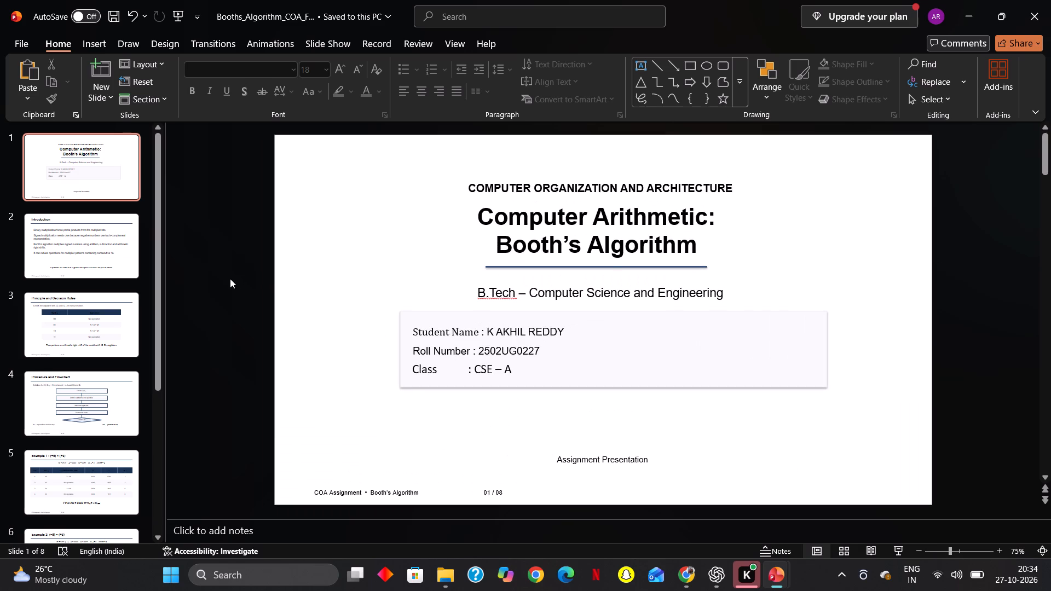
ctrl+scroll(230, 279, up, 3)
ctrl+scroll(230, 279, down, 2)
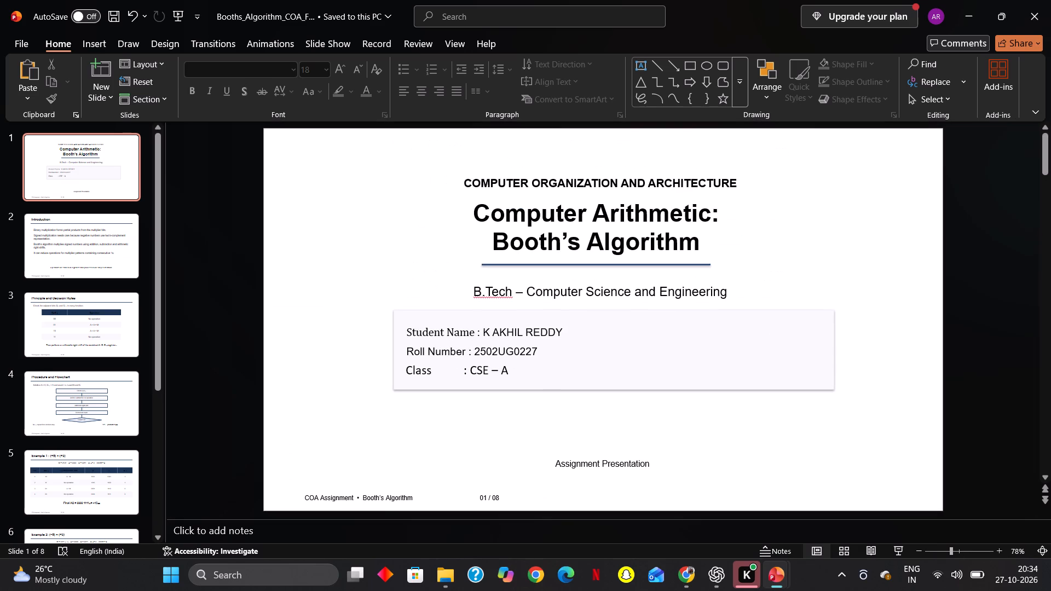
click(77, 260)
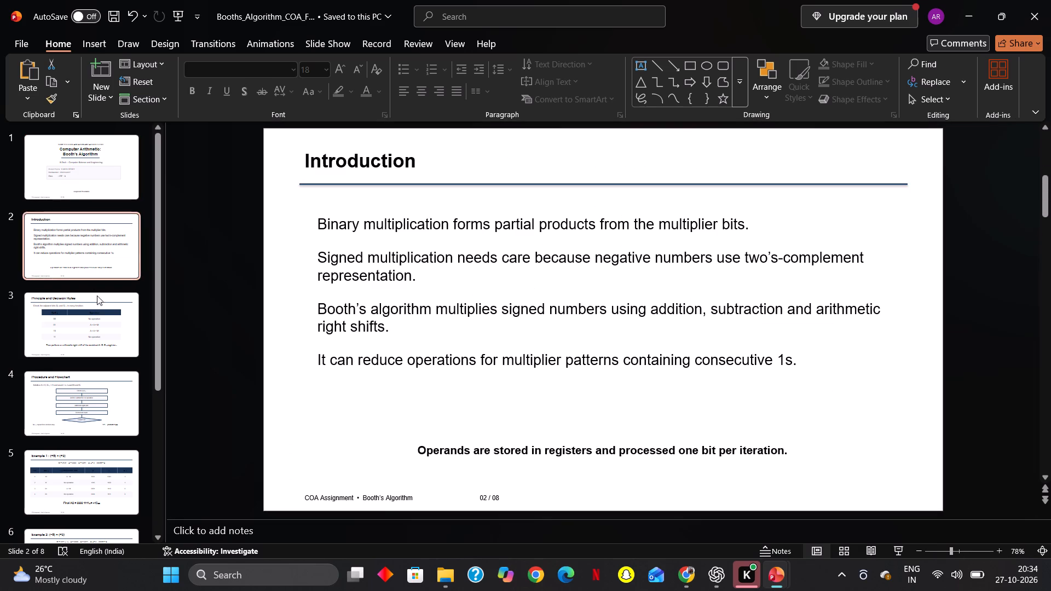
click(101, 323)
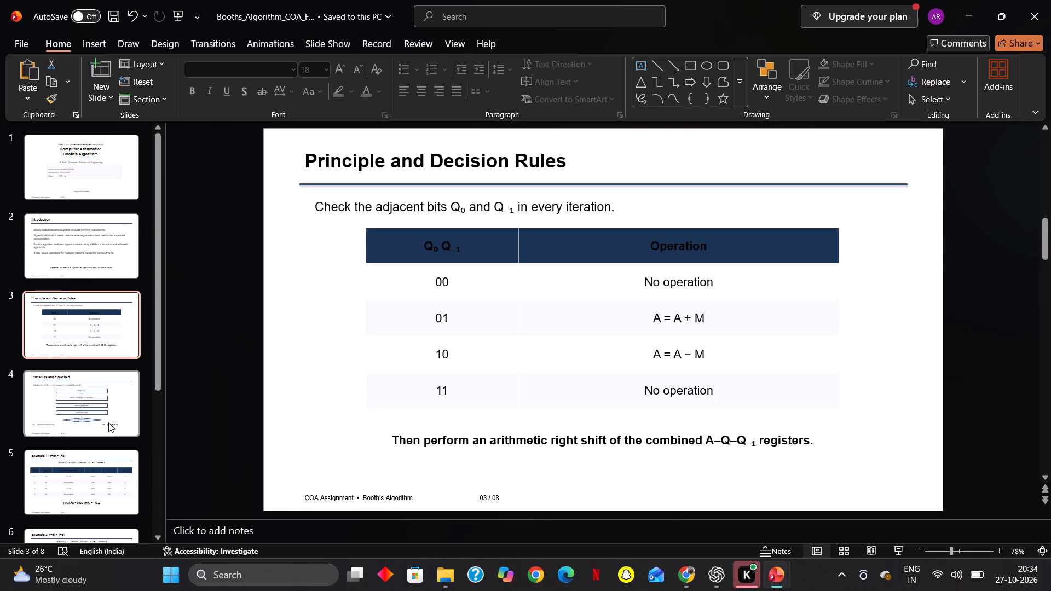